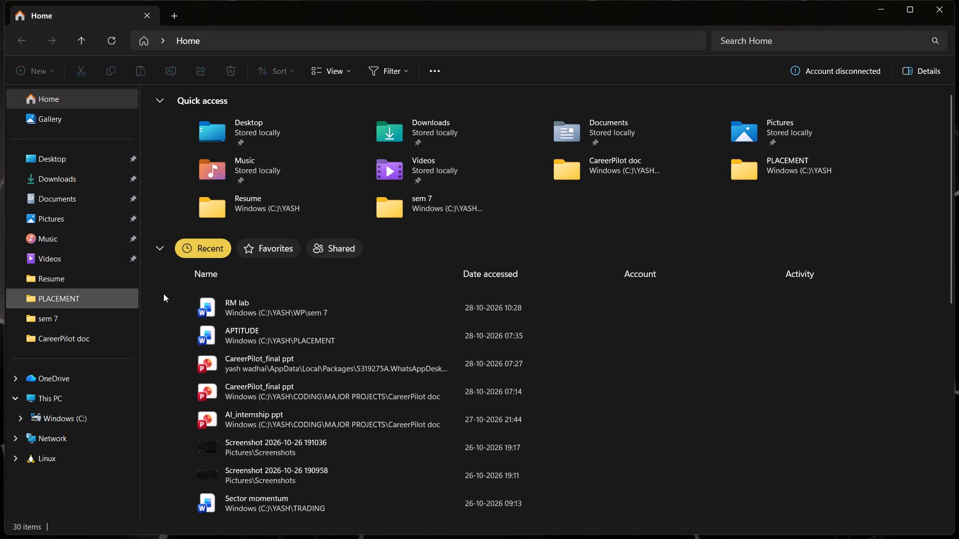
Open the RM lab document from the recent files in Word.
double_click(287, 309)
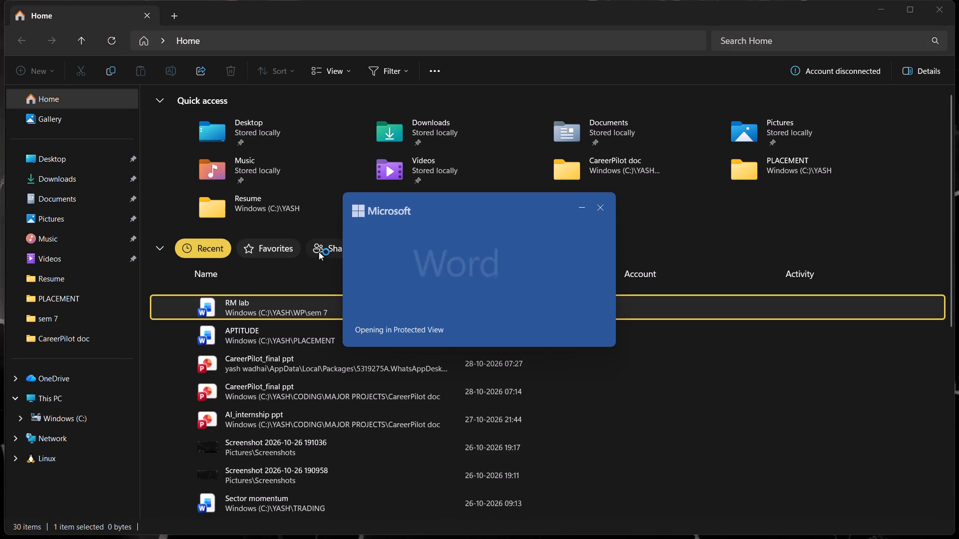
Skim the opening pages of the RM lab document, from the cover and certificate through the objectives and course outcomes.
scroll(324, 246, "down", 2)
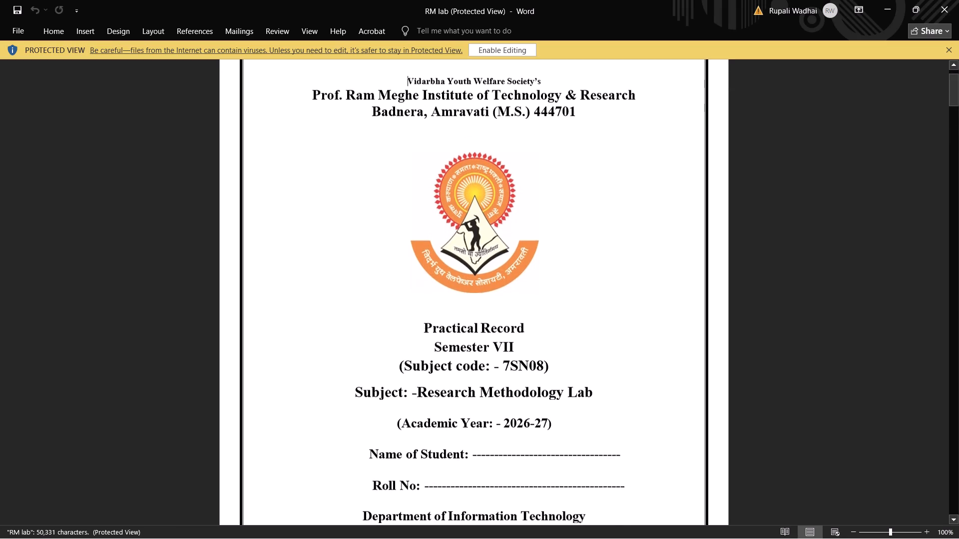
scroll(324, 246, "down", 19)
scroll(326, 244, "down", 2)
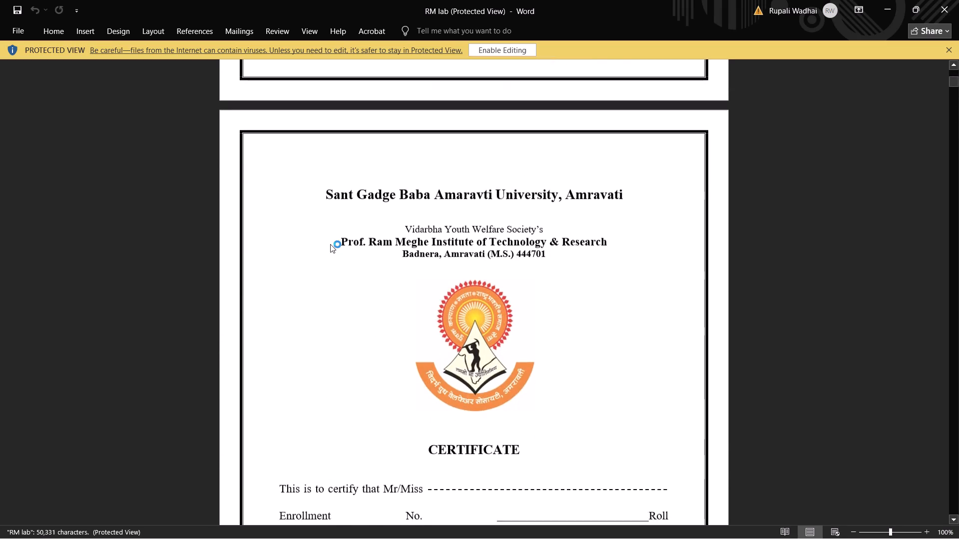
scroll(330, 244, "down", 8)
scroll(330, 244, "up", 1)
scroll(331, 244, "down", 19)
scroll(343, 240, "down", 9)
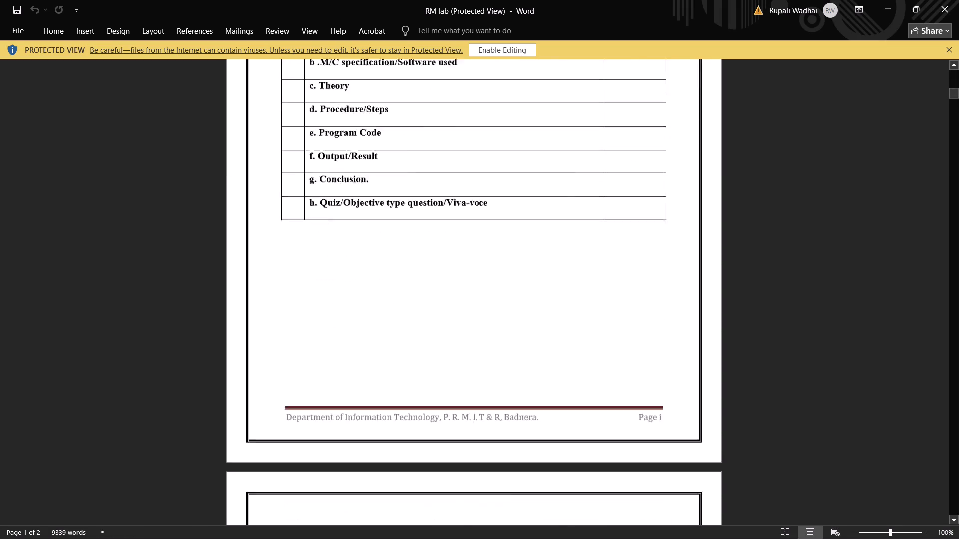
scroll(351, 235, "down", 16)
scroll(361, 230, "down", 15)
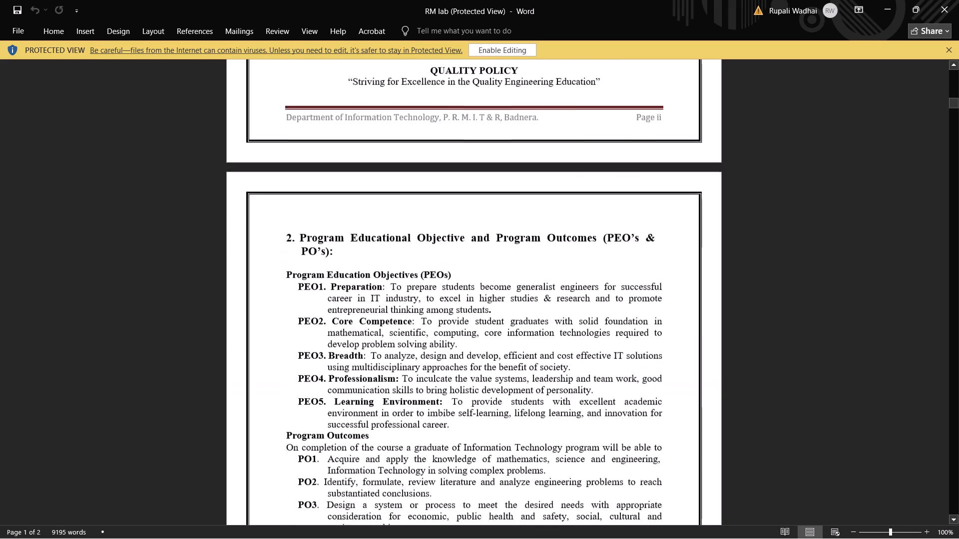
scroll(361, 230, "down", 7)
scroll(361, 230, "up", 1)
scroll(361, 230, "down", 19)
scroll(361, 230, "up", 1)
scroll(361, 229, "down", 19)
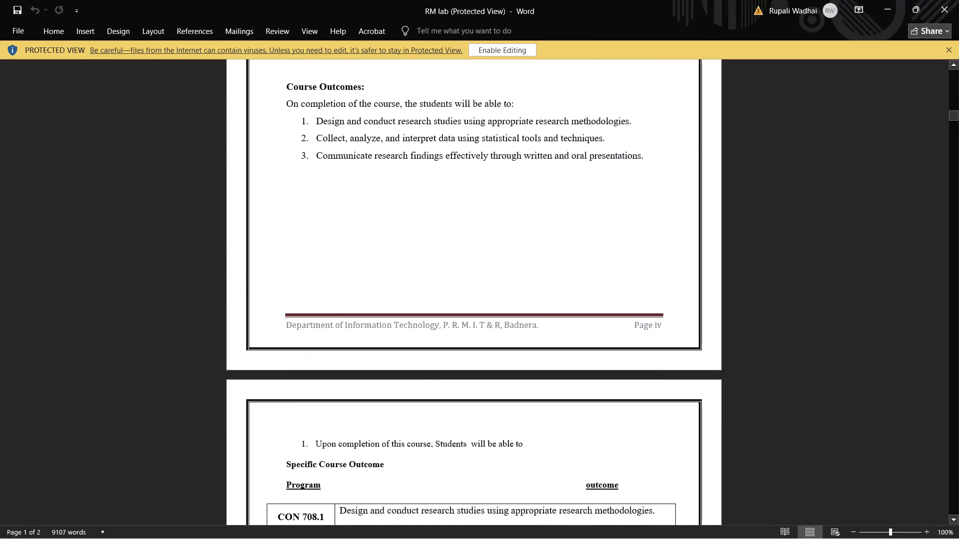
scroll(358, 227, "down", 2)
Enable editing for the protected RM lab document.
left_click(506, 54)
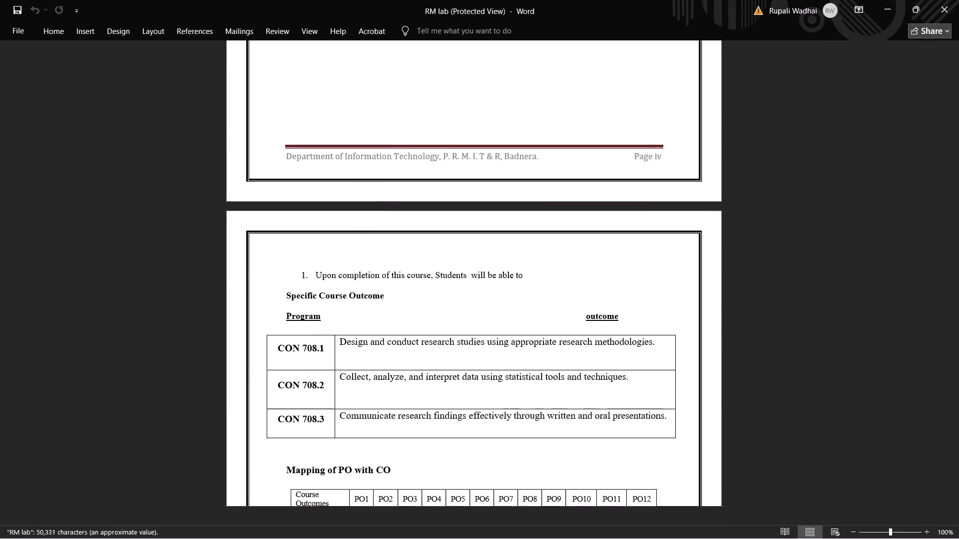
Examine the course outcome mapping, assessment guidelines and List of Practicals in the RM lab document.
scroll(360, 260, "down", 19)
scroll(365, 260, "down", 16)
scroll(372, 259, "down", 18)
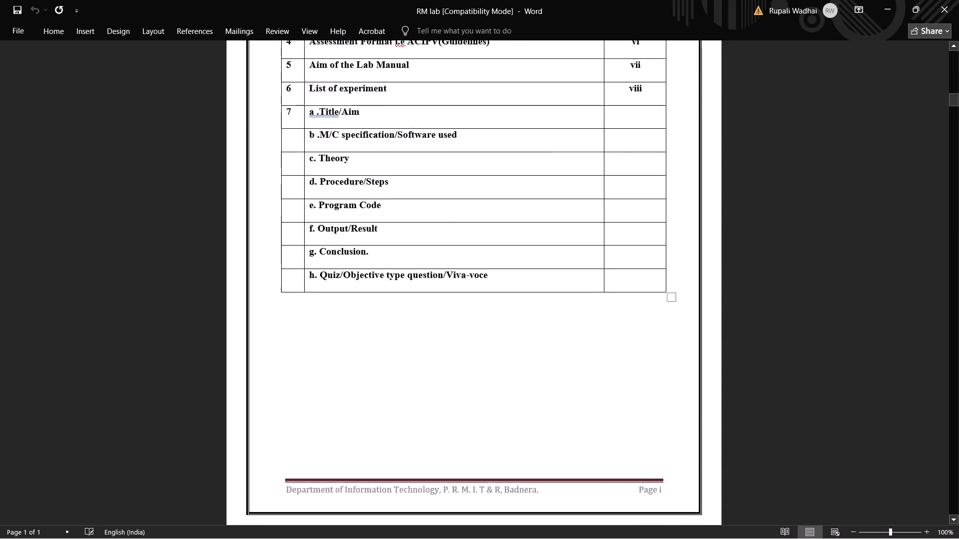
scroll(372, 259, "down", 20)
scroll(372, 259, "down", 20)
scroll(372, 259, "down", 12)
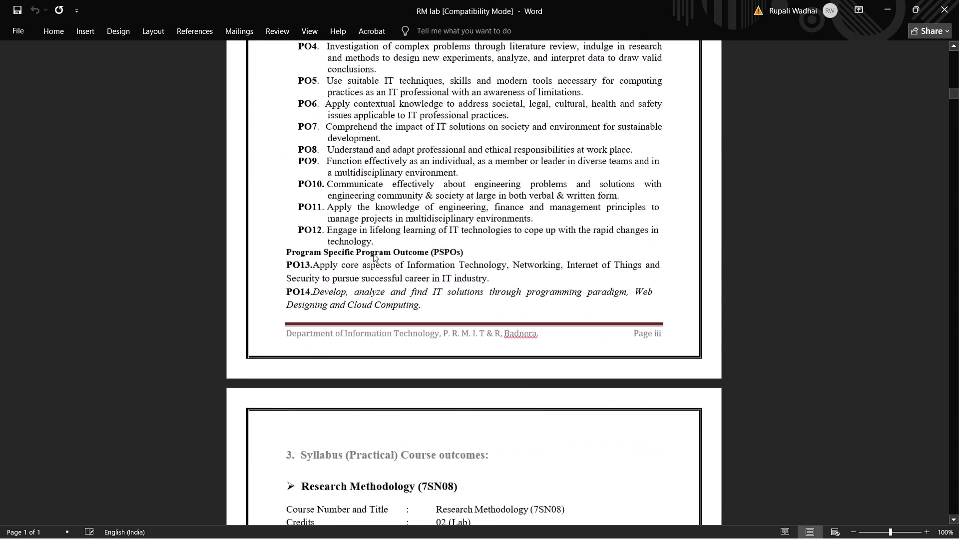
scroll(373, 254, "down", 20)
scroll(373, 254, "down", 20)
scroll(373, 254, "down", 13)
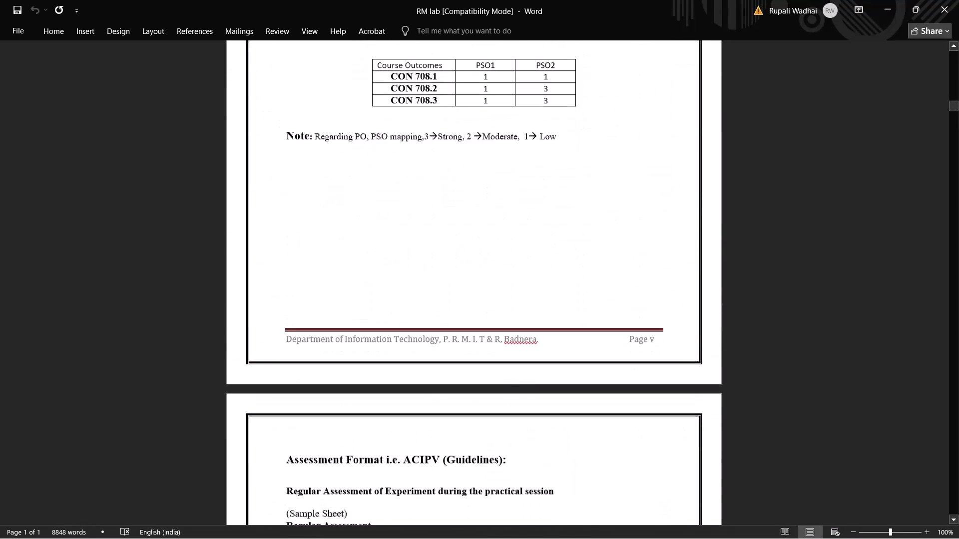
scroll(365, 248, "down", 20)
scroll(365, 248, "down", 20)
scroll(365, 248, "down", 3)
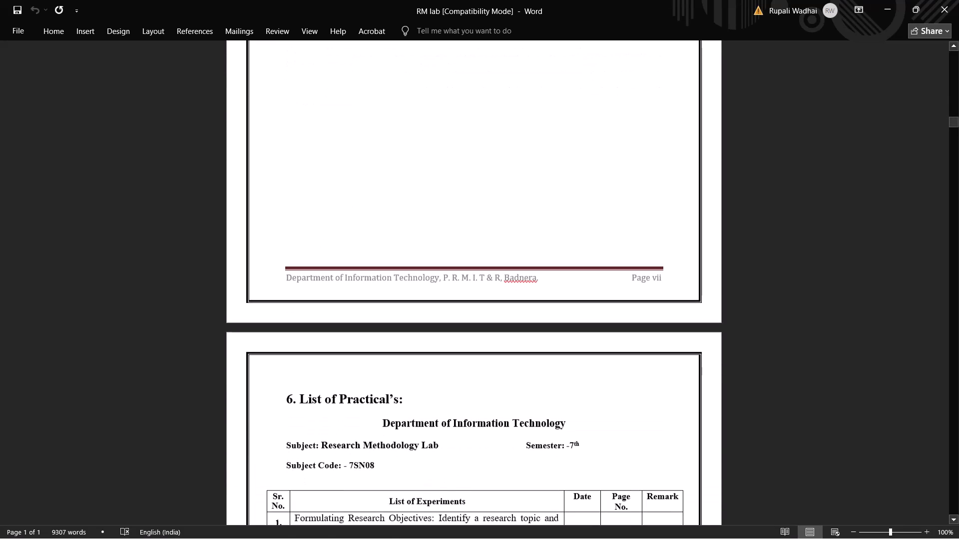
scroll(367, 245, "up", 15)
scroll(367, 245, "down", 17)
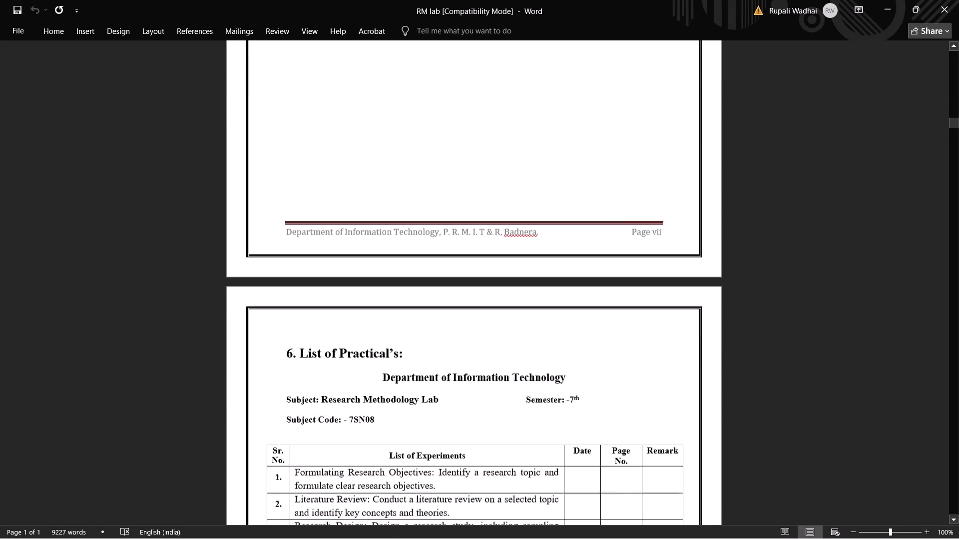
scroll(367, 243, "down", 16)
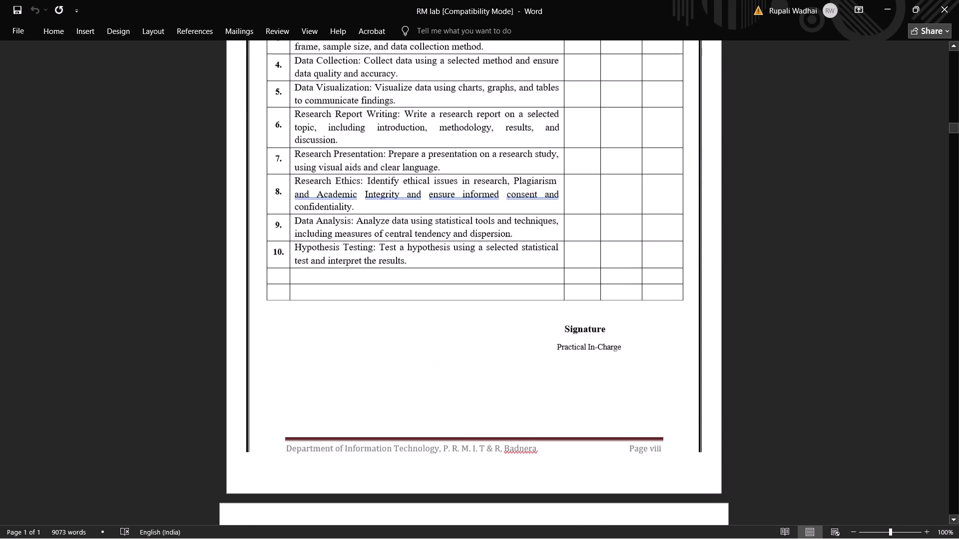
Read through the first practical on research topics and objectives, from its theory and steps to the Result/Output section.
scroll(367, 243, "down", 16)
scroll(367, 243, "down", 9)
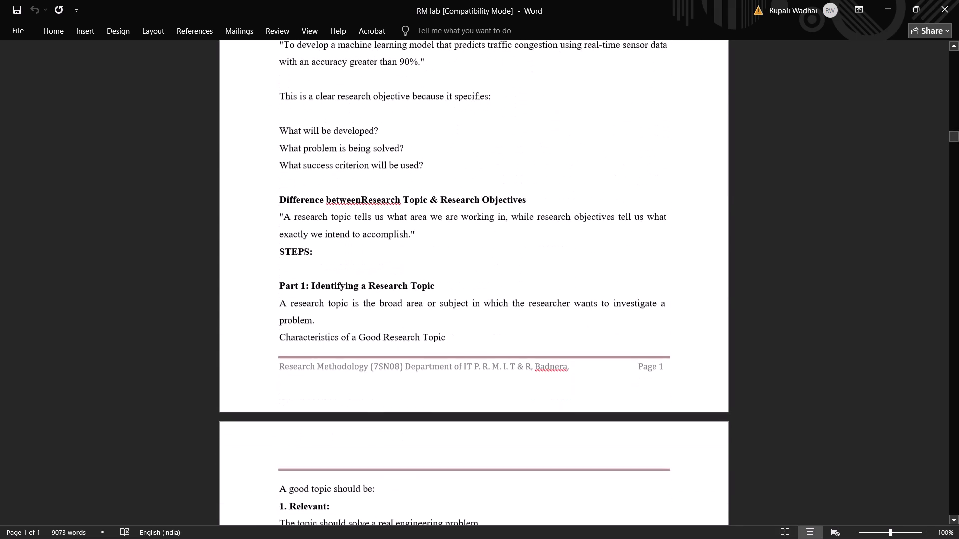
scroll(367, 243, "up", 12)
scroll(367, 243, "down", 10)
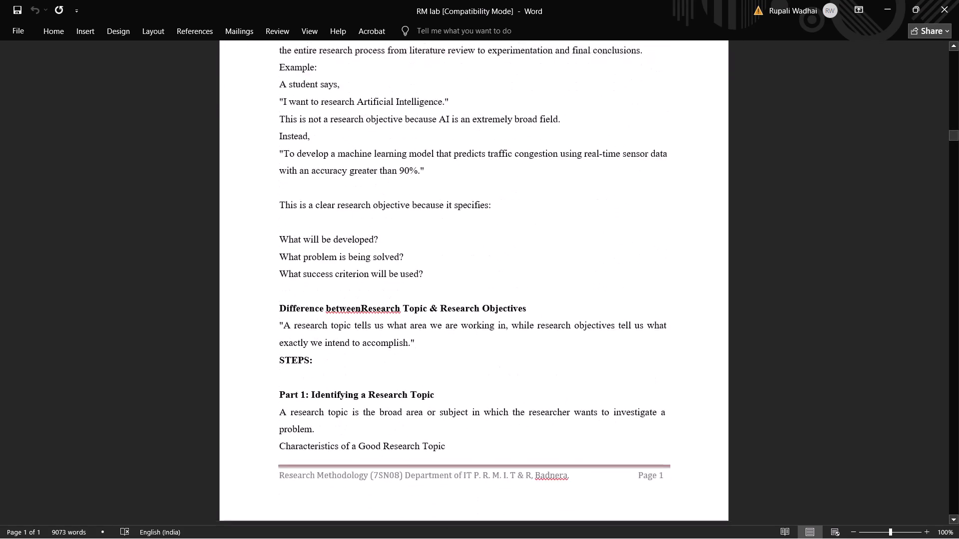
scroll(367, 243, "down", 15)
scroll(367, 235, "down", 19)
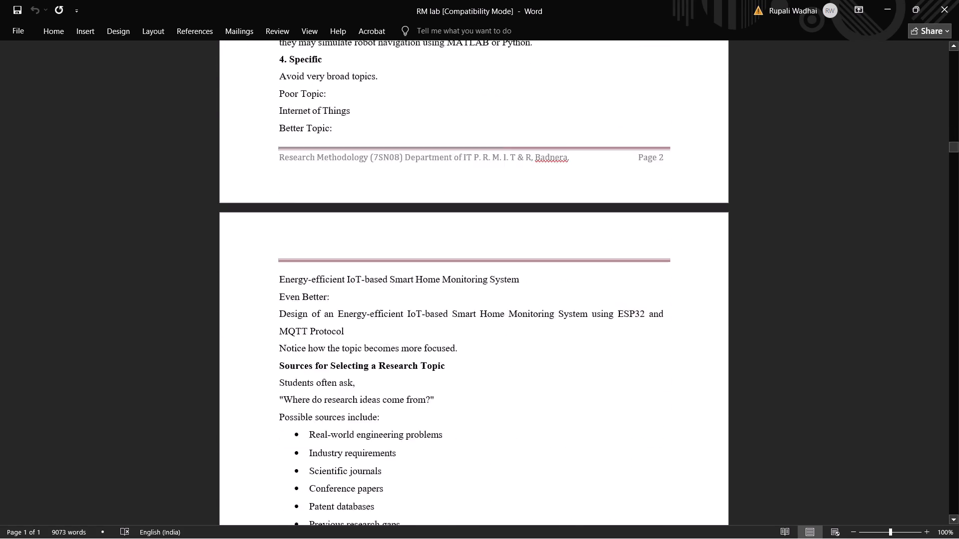
scroll(367, 229, "down", 18)
scroll(369, 227, "up", 1)
scroll(369, 227, "down", 18)
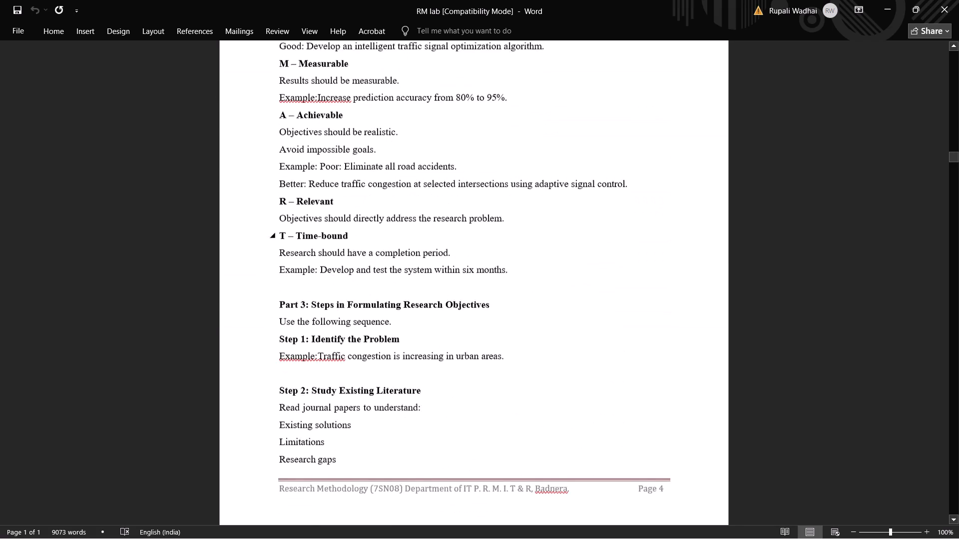
scroll(369, 227, "down", 20)
scroll(369, 227, "down", 15)
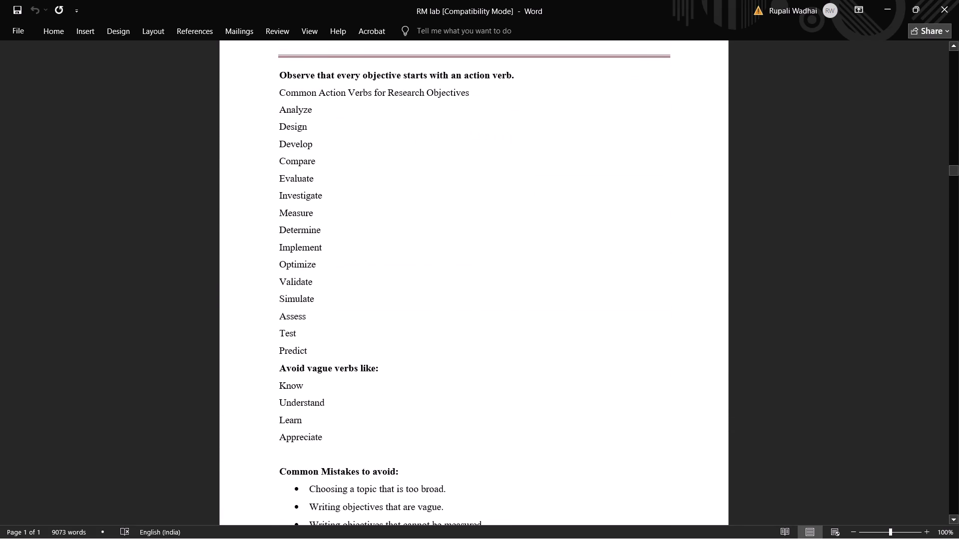
scroll(286, 103, "down", 5)
scroll(314, 207, "down", 3)
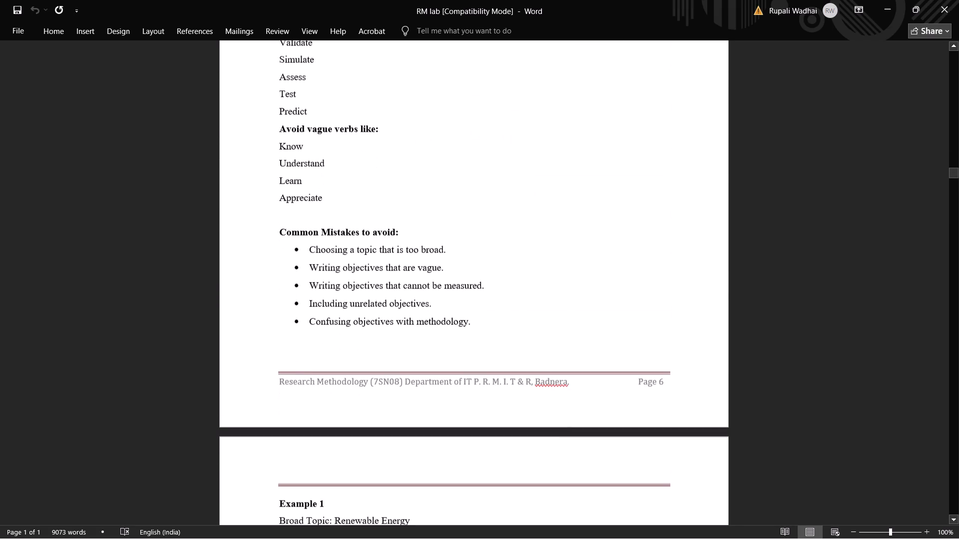
scroll(314, 207, "up", 6)
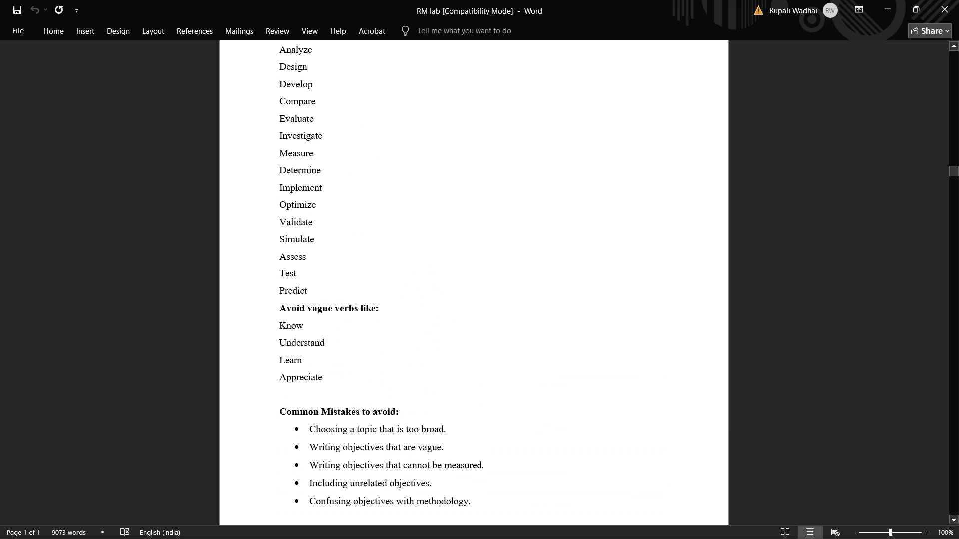
scroll(315, 207, "down", 5)
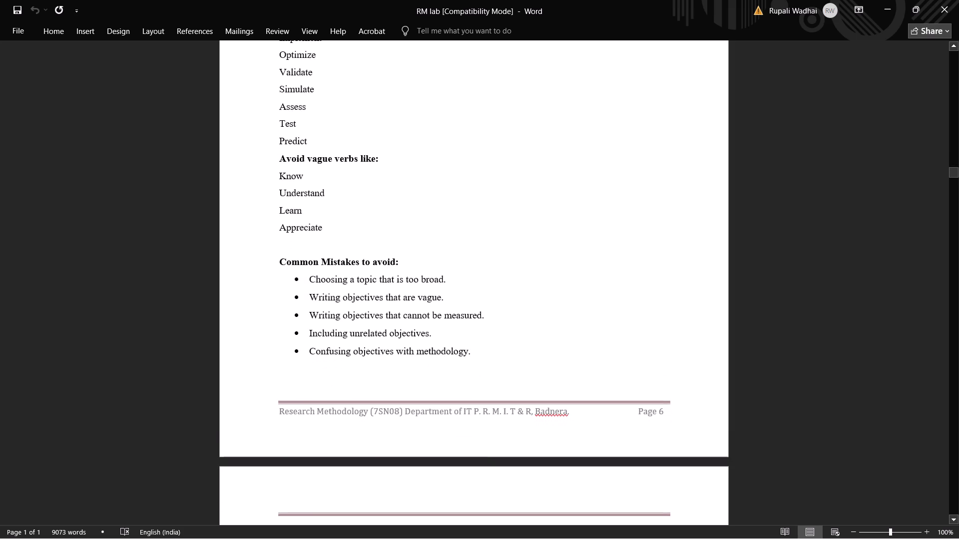
scroll(315, 207, "down", 5)
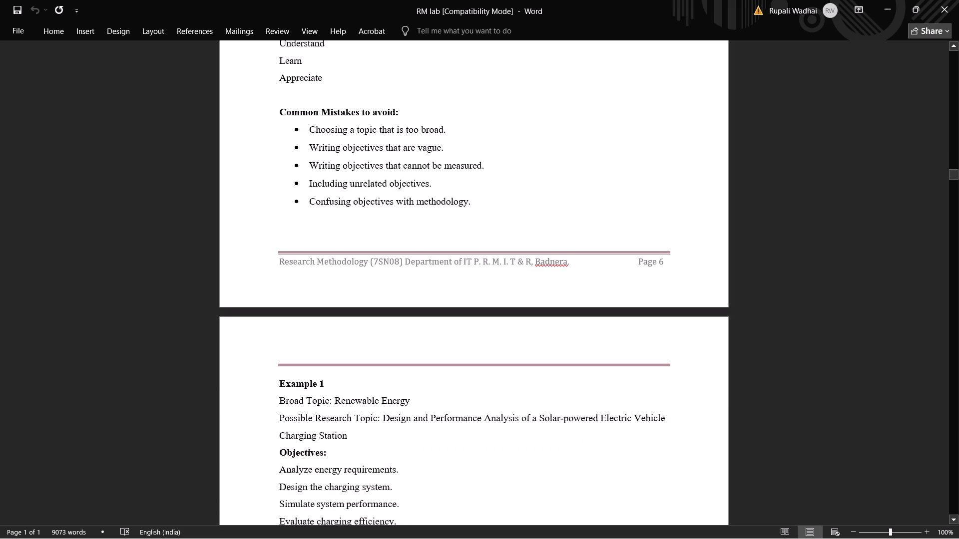
scroll(362, 170, "down", 9)
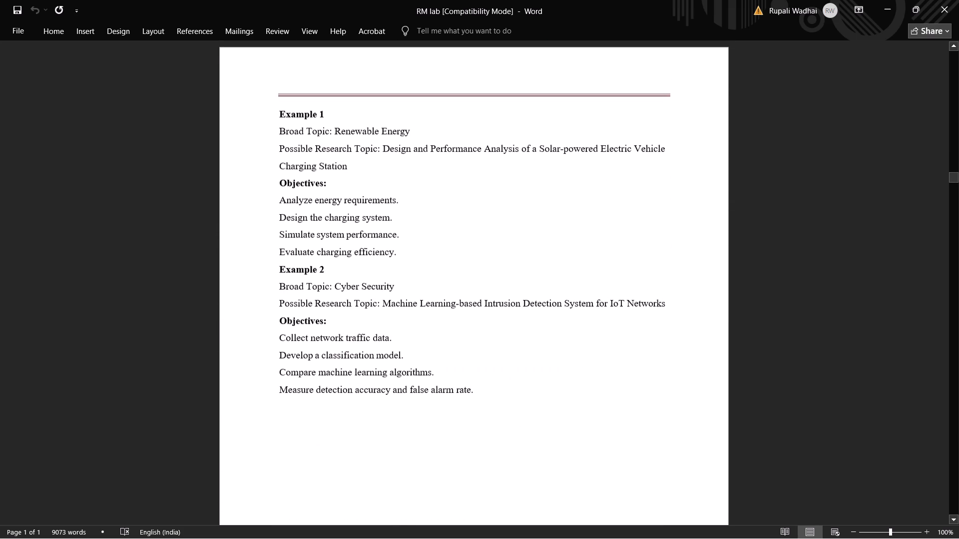
scroll(266, 196, "down", 7)
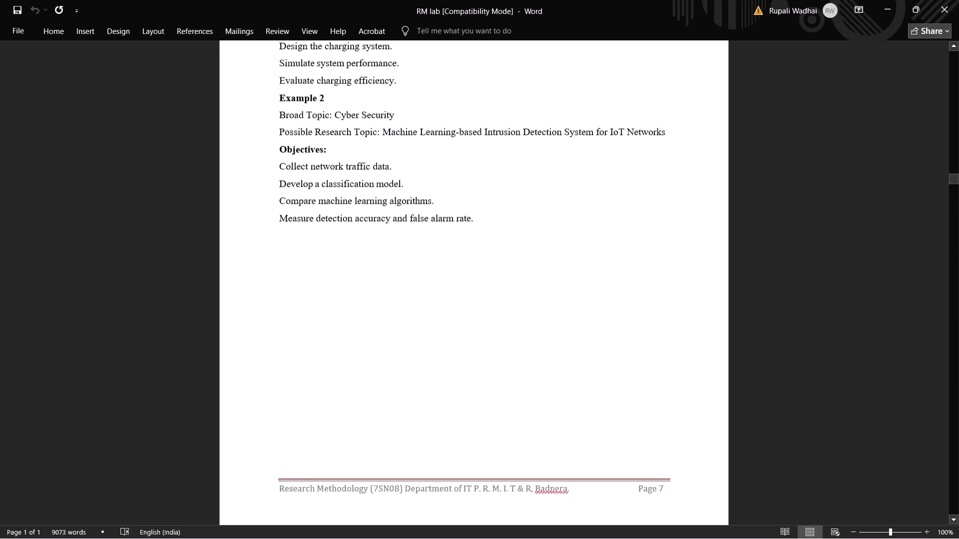
scroll(266, 196, "down", 9)
scroll(268, 196, "up", 1)
scroll(268, 196, "down", 6)
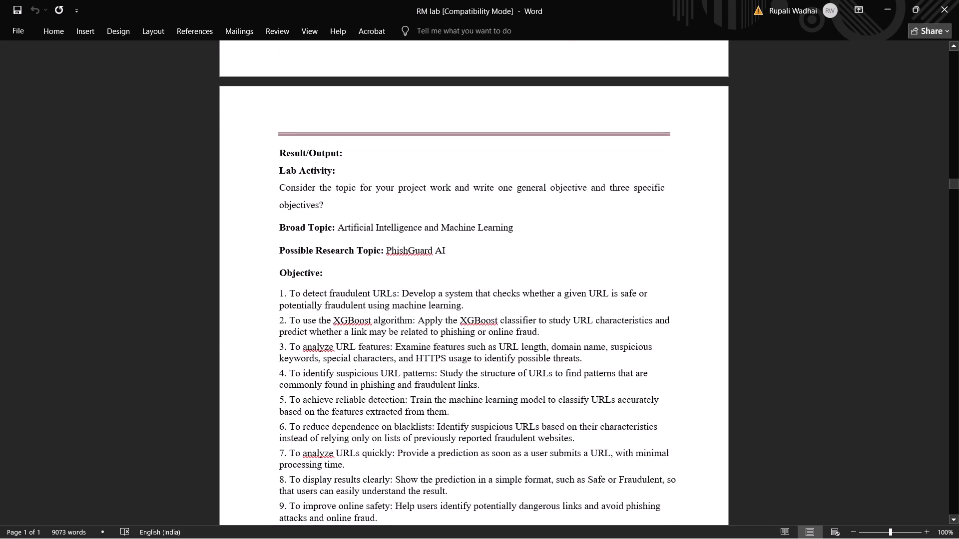
Copy the first practical's text from the Lab Activity question through the end of the Conclusion paragraph.
left_click_drag(276, 185, 483, 229)
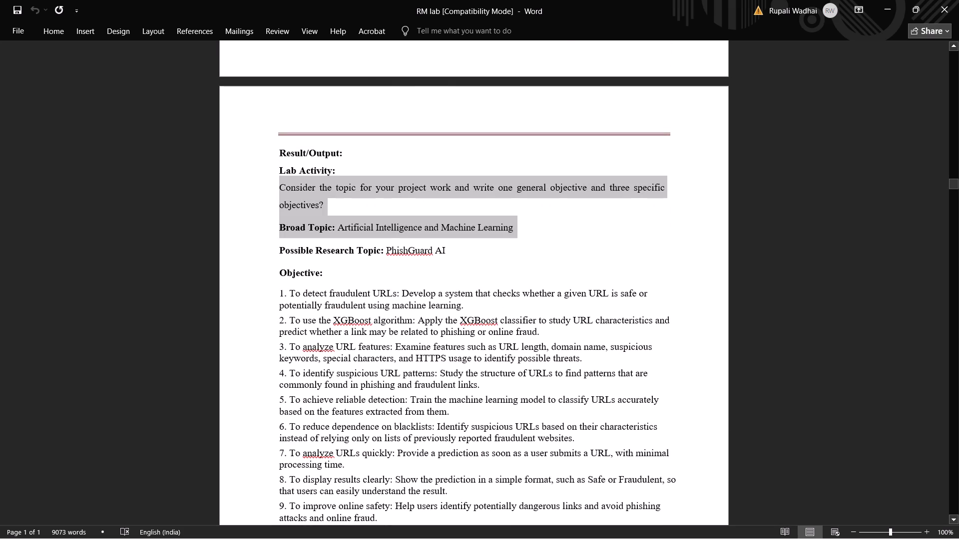
left_click_drag(483, 229, 303, 229)
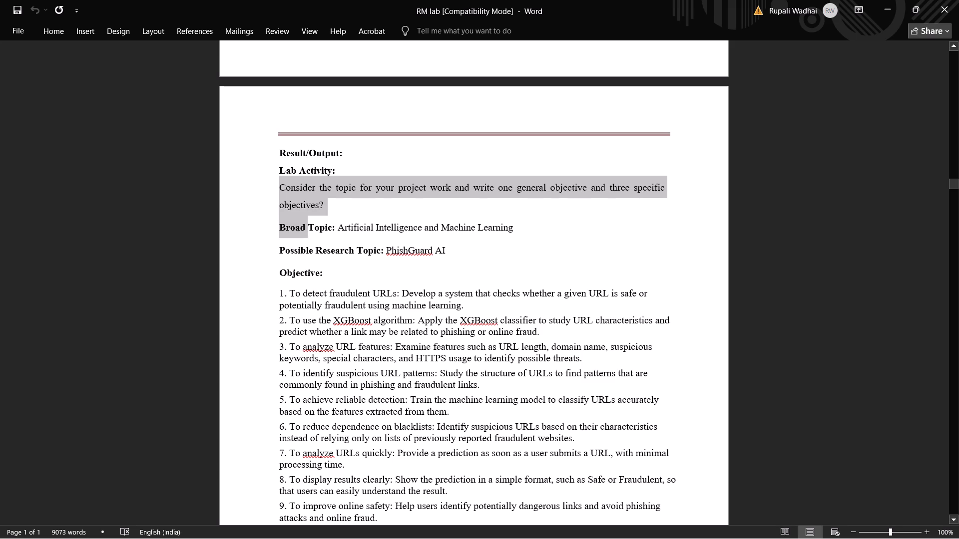
left_click_drag(303, 229, 330, 227)
left_click_drag(330, 227, 532, 332)
scroll(529, 332, "down", 8)
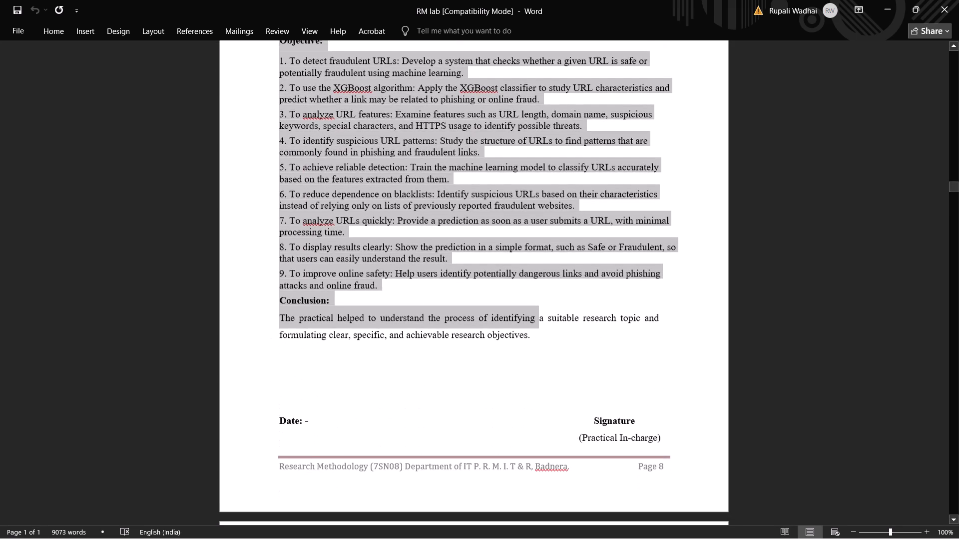
left_click_drag(532, 332, 548, 331)
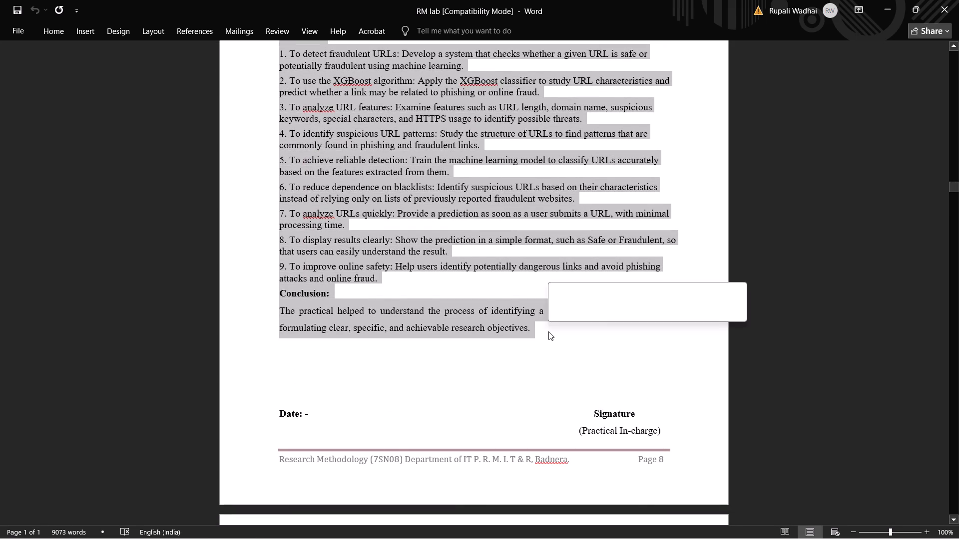
key("ctrl+c")
scroll(414, 383, "down", 13)
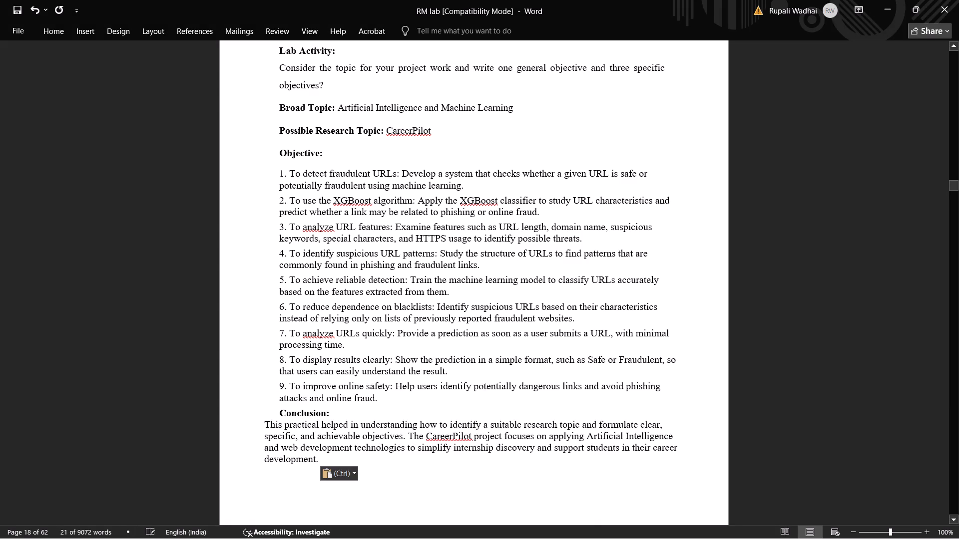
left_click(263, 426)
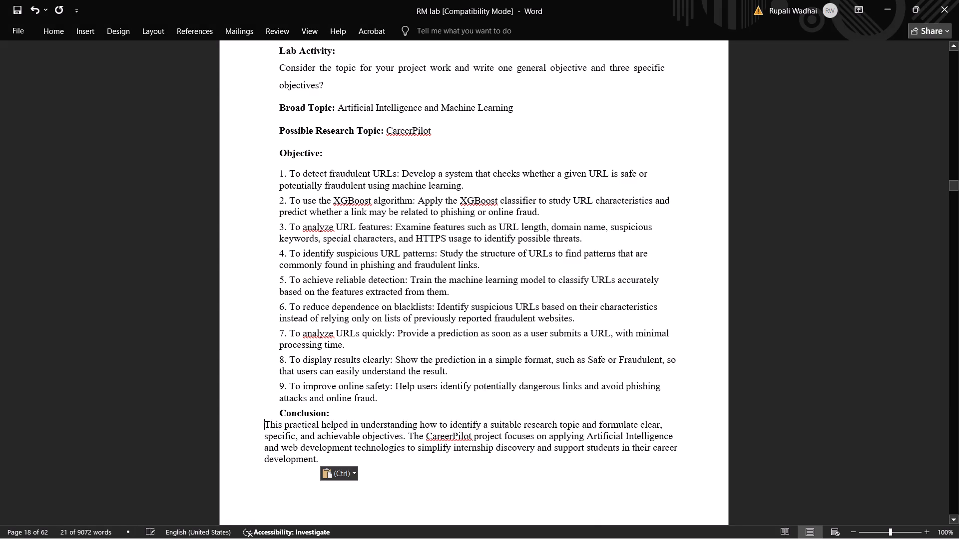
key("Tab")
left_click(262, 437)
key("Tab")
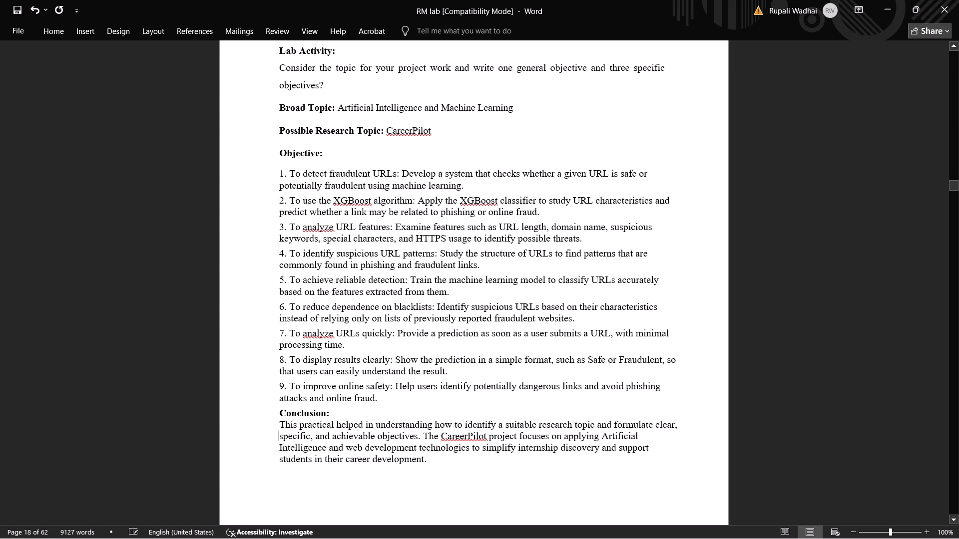
Select the pasted conclusion paragraph and check its font.
left_click(393, 392)
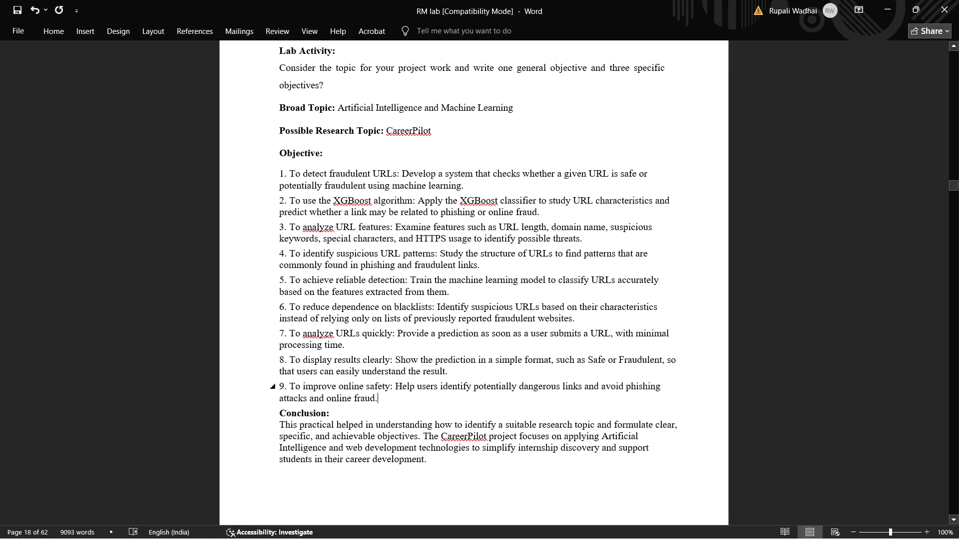
left_click_drag(374, 399, 367, 399)
left_click(381, 410)
left_click_drag(387, 390, 370, 394)
left_click_drag(370, 394, 361, 395)
left_click(404, 416)
left_click_drag(430, 461, 327, 447)
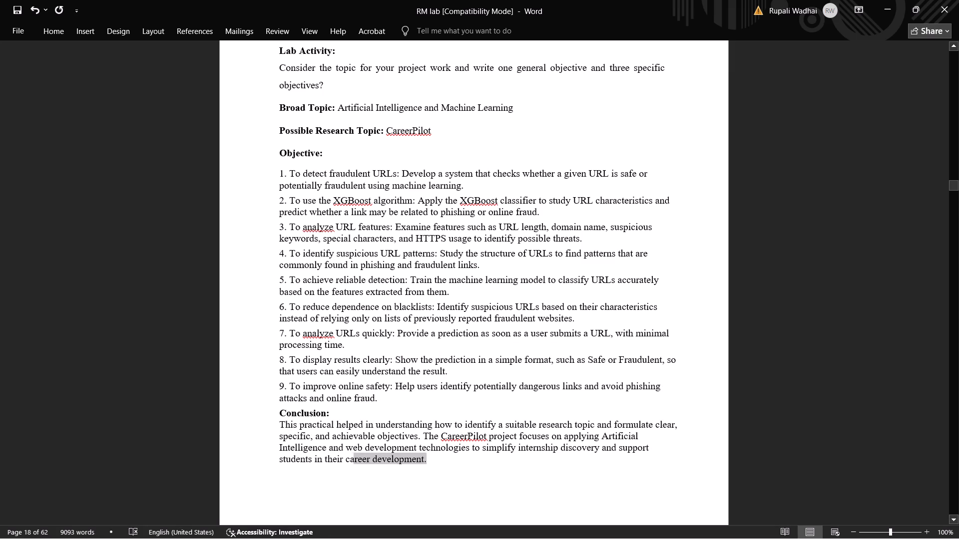
left_click_drag(327, 447, 281, 426)
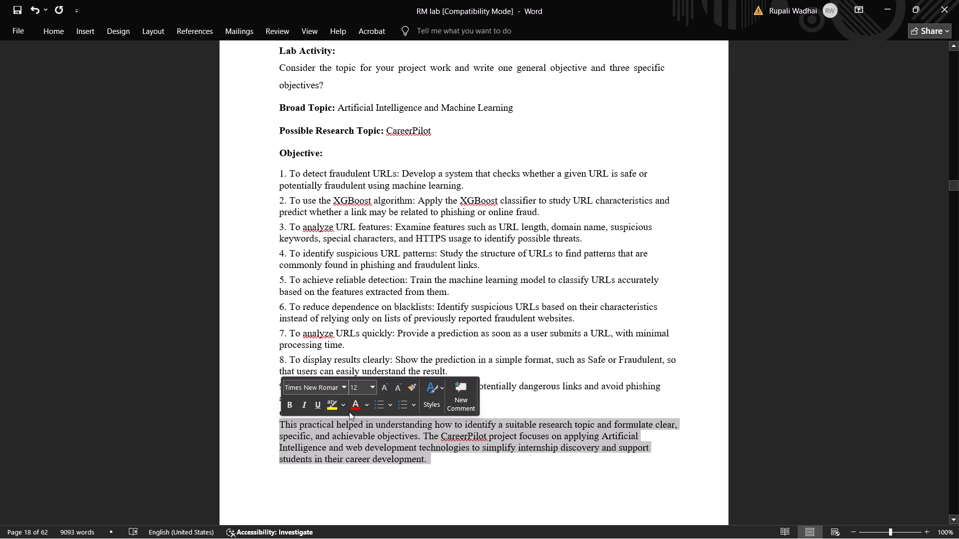
left_click(337, 389)
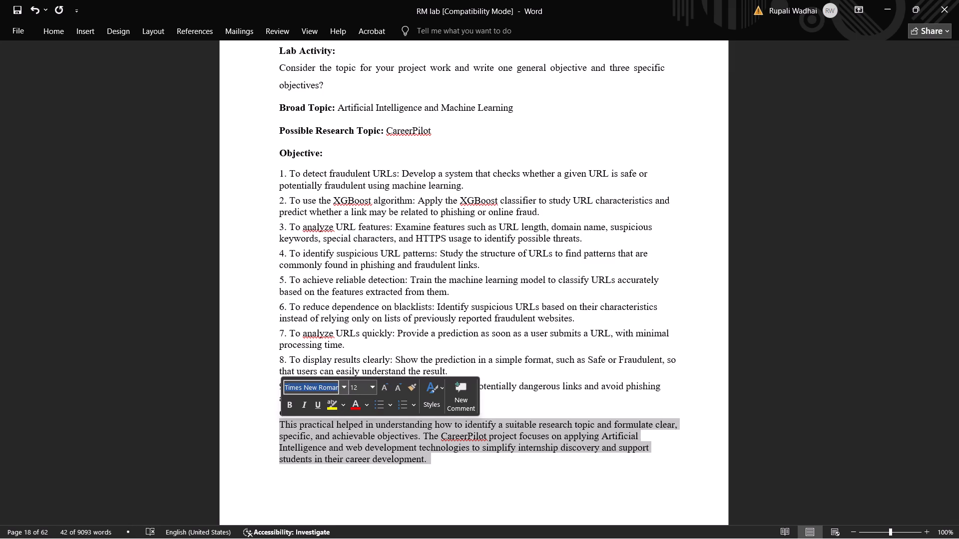
left_click(345, 388)
left_click(345, 388)
left_click(619, 365)
scroll(479, 379, "up", 2)
scroll(479, 379, "down", 4)
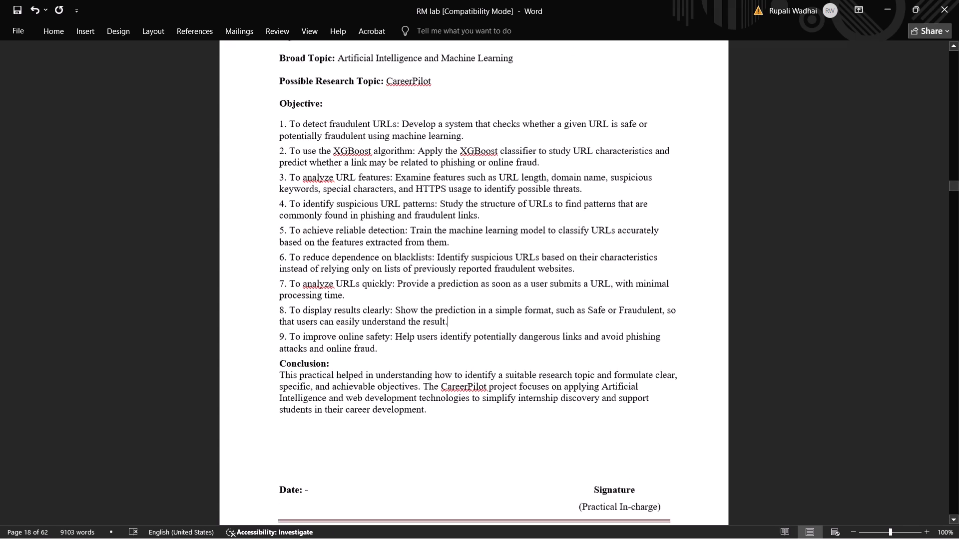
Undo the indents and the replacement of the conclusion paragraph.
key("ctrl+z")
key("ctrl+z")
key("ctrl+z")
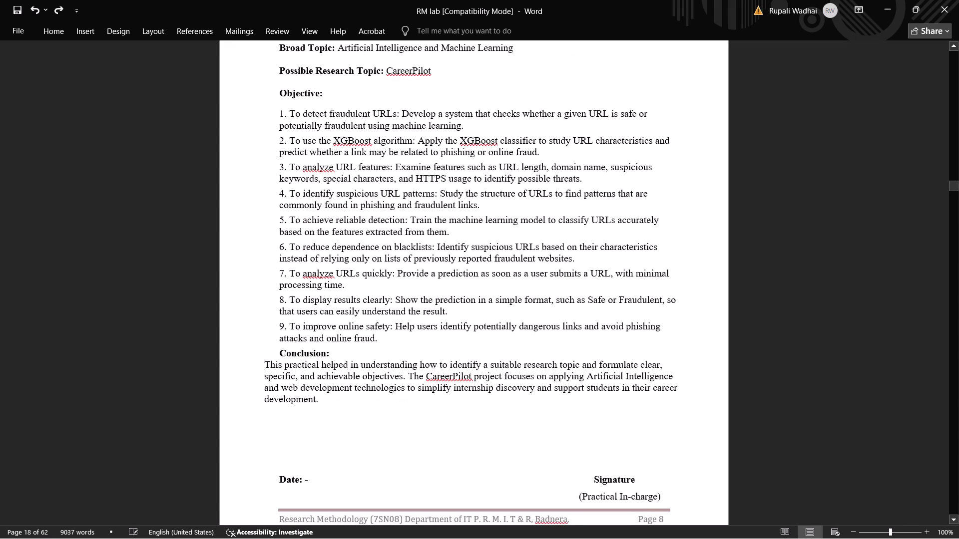
Paste the CareerPilot conclusion below the existing conclusion paragraph and indent it to align with the text above.
left_click(569, 415)
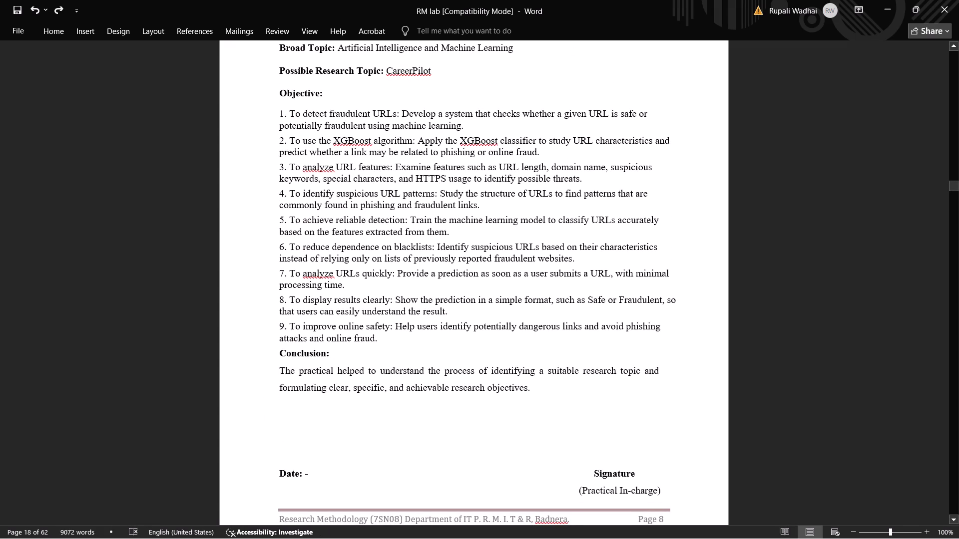
key("Tab")
key("ctrl+v")
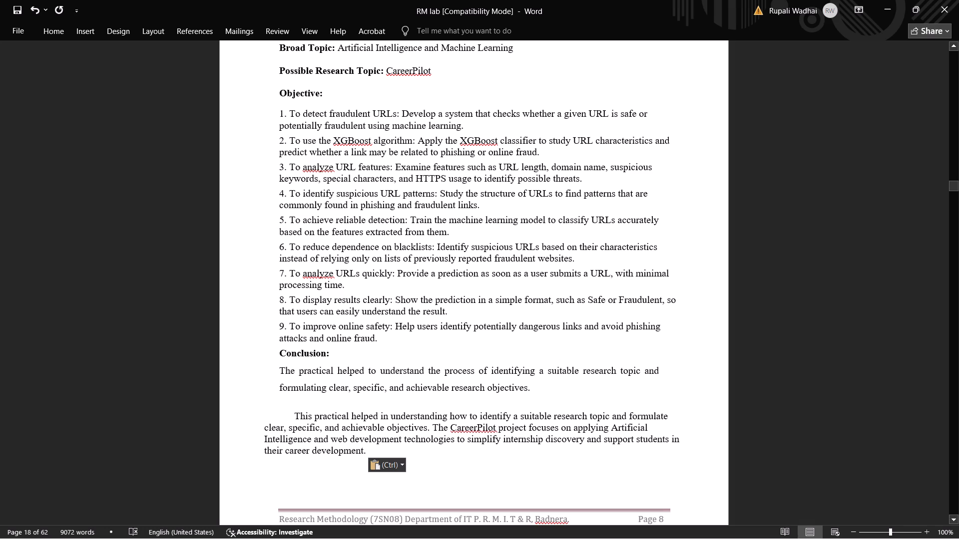
left_click(293, 417)
key("BackSpace")
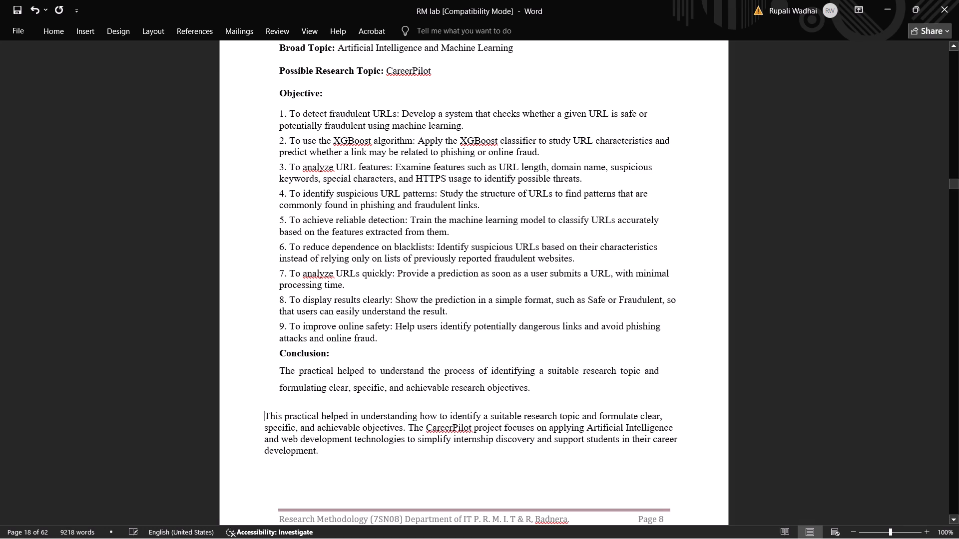
key("Tab")
left_click(253, 425)
left_click(264, 434)
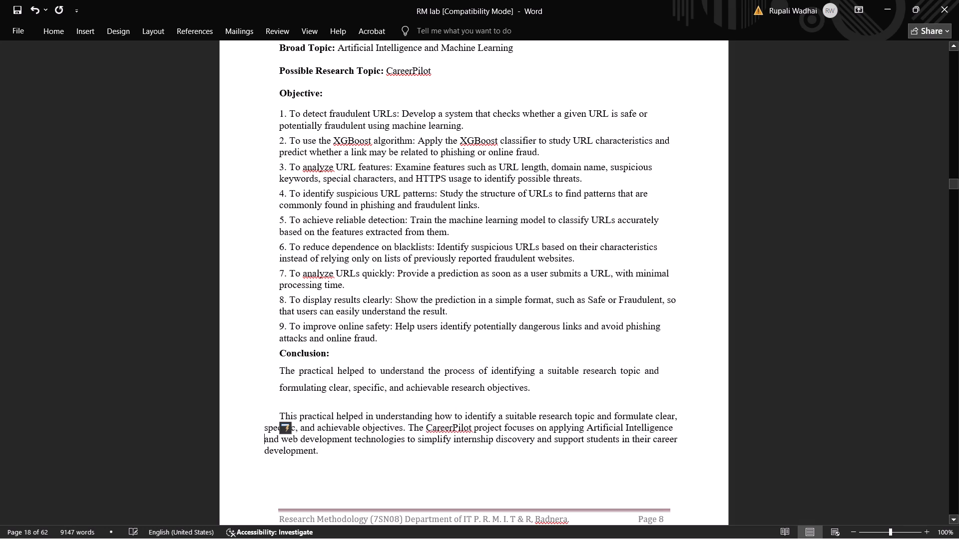
key("Tab")
Look over the practical's result page from the lab activity through both conclusion paragraphs.
scroll(420, 436, "up", 7)
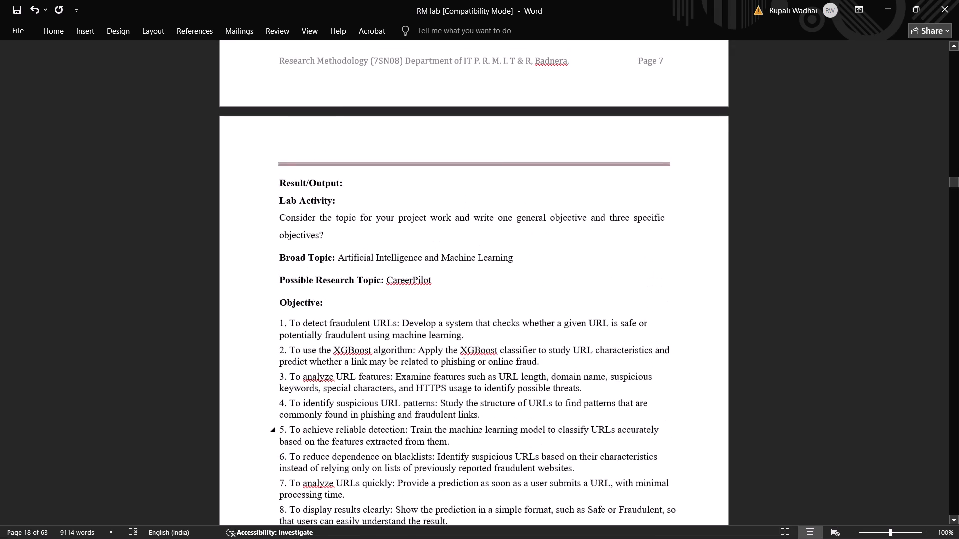
scroll(422, 431, "up", 11)
scroll(424, 431, "down", 15)
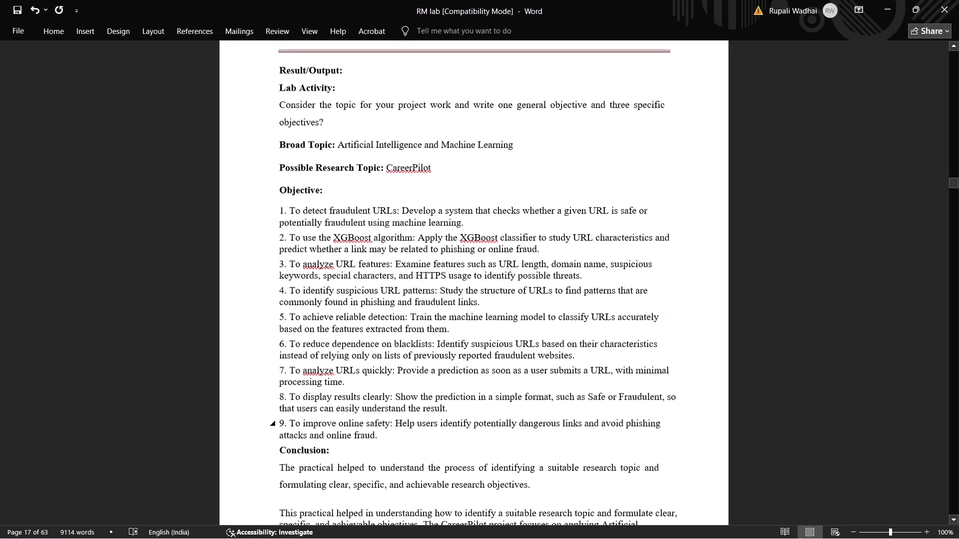
scroll(431, 427, "down", 3)
left_click_drag(424, 452, 286, 368)
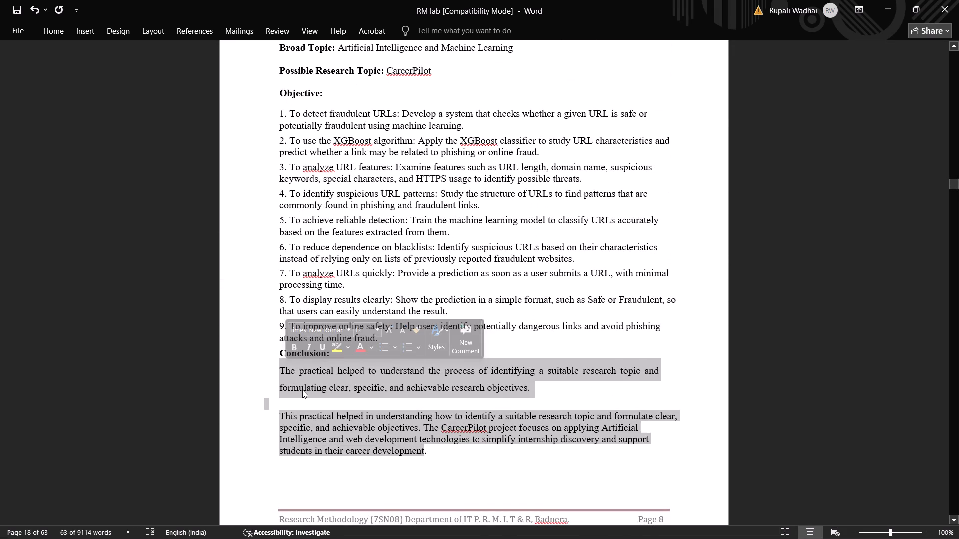
left_click(364, 394)
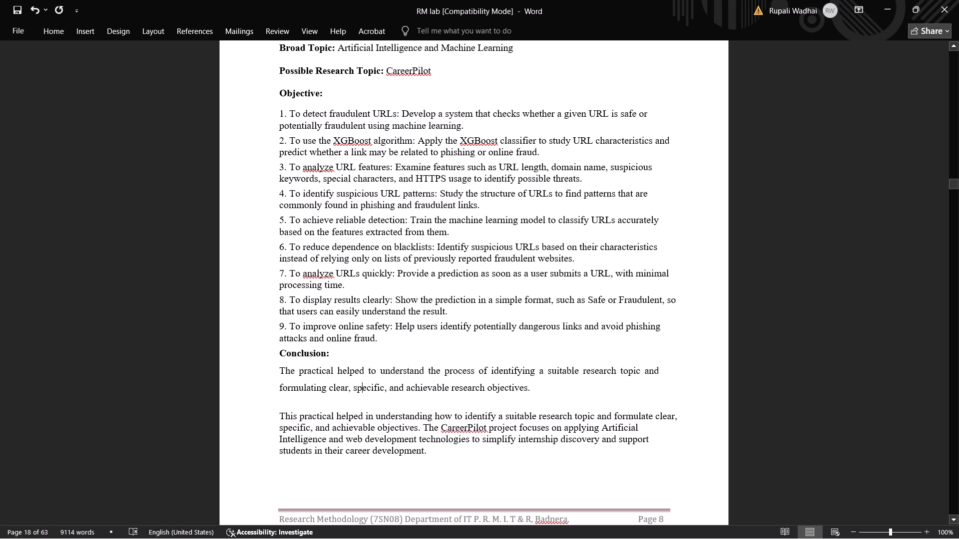
Paste the copied conclusion on a new line after the ninth objective, above the Conclusion heading.
left_click(388, 337)
key("Return")
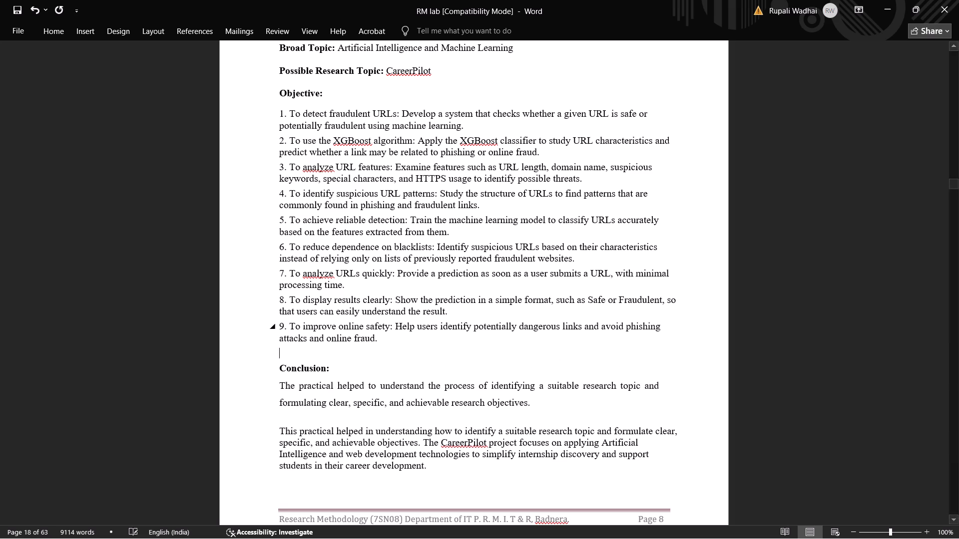
key("ctrl+v")
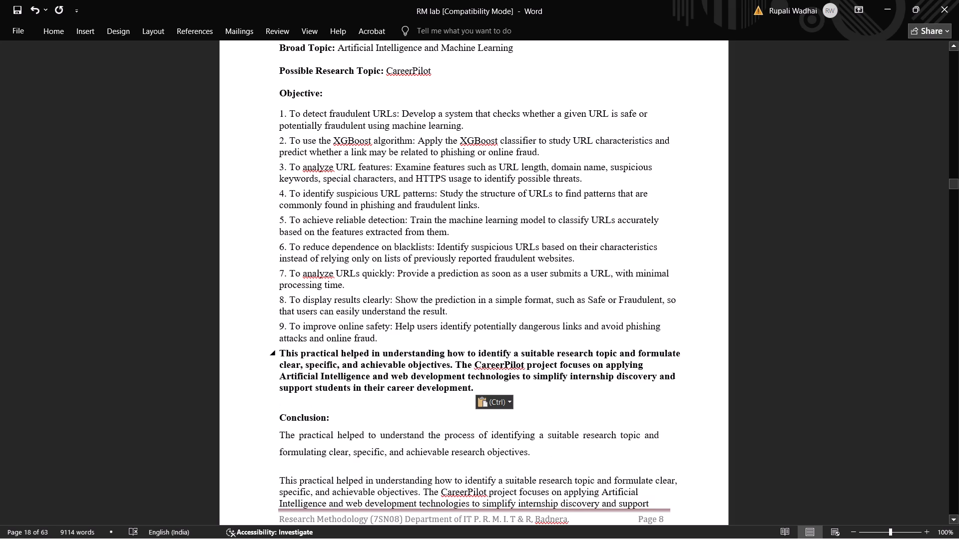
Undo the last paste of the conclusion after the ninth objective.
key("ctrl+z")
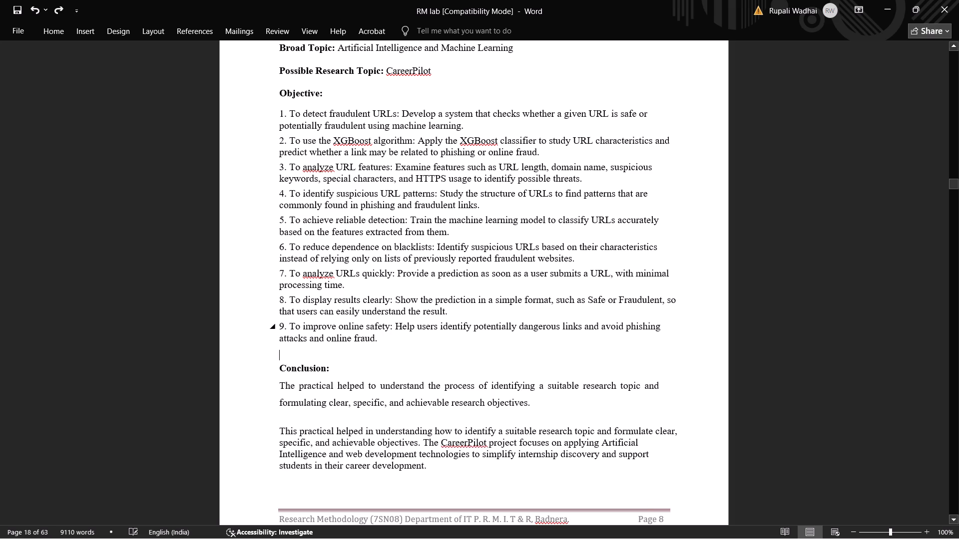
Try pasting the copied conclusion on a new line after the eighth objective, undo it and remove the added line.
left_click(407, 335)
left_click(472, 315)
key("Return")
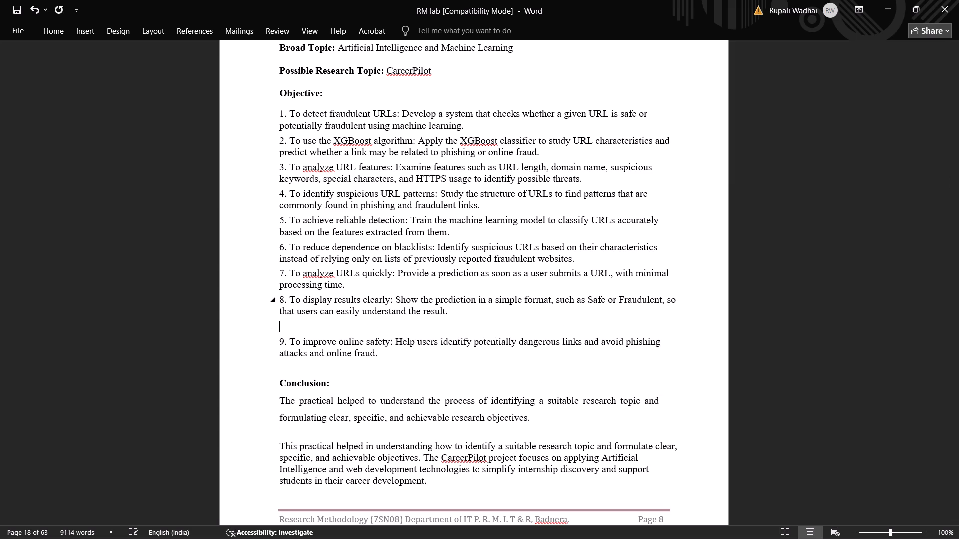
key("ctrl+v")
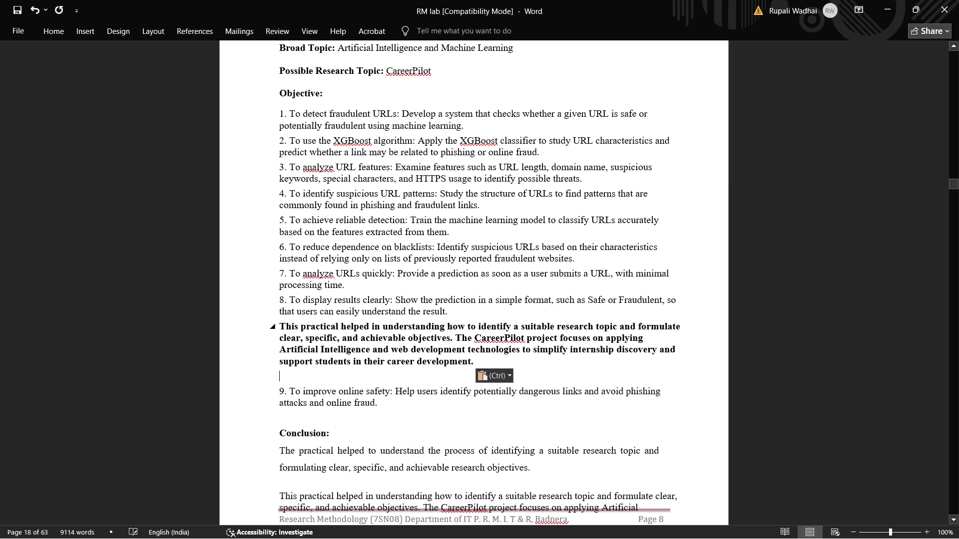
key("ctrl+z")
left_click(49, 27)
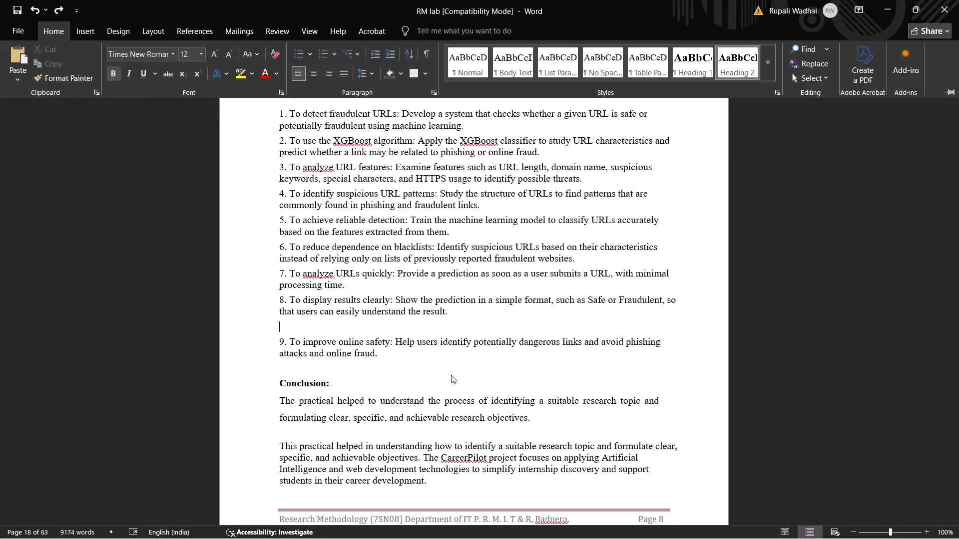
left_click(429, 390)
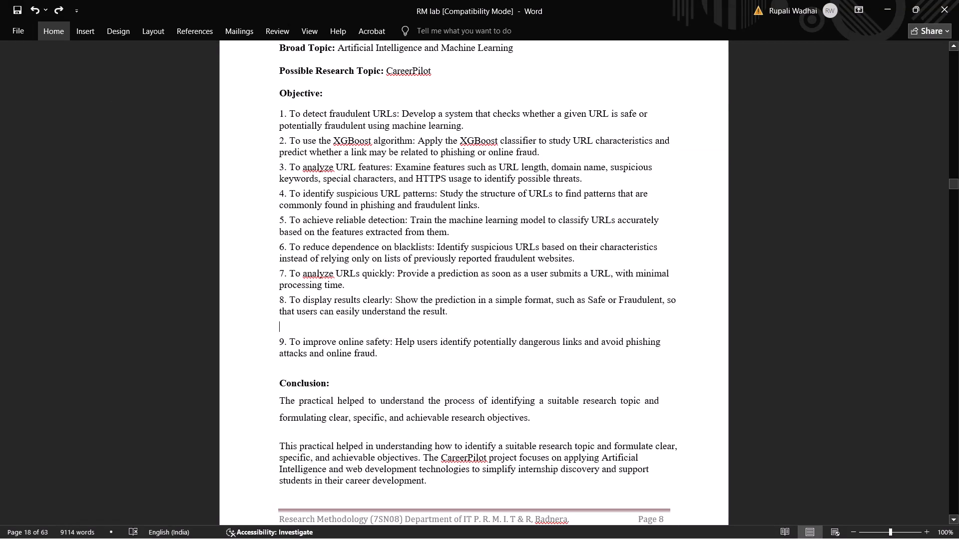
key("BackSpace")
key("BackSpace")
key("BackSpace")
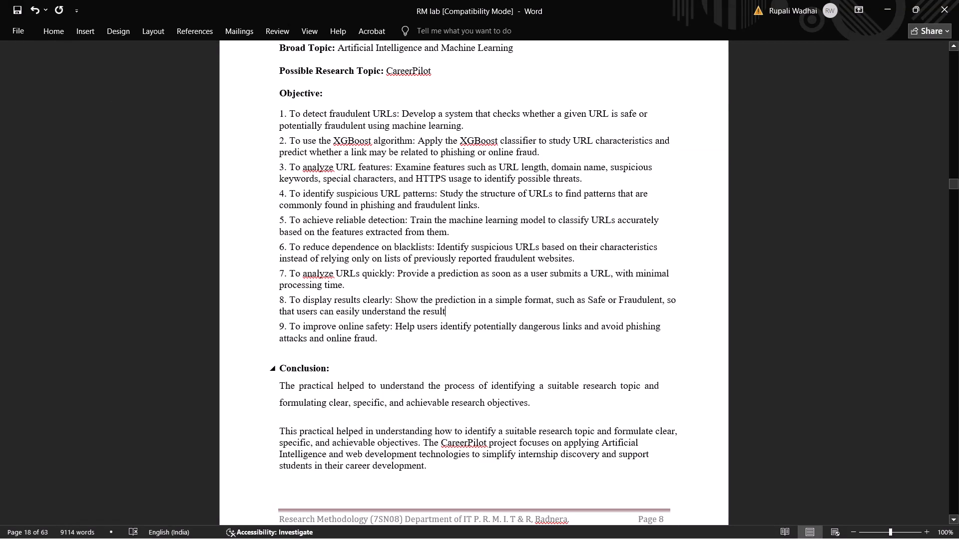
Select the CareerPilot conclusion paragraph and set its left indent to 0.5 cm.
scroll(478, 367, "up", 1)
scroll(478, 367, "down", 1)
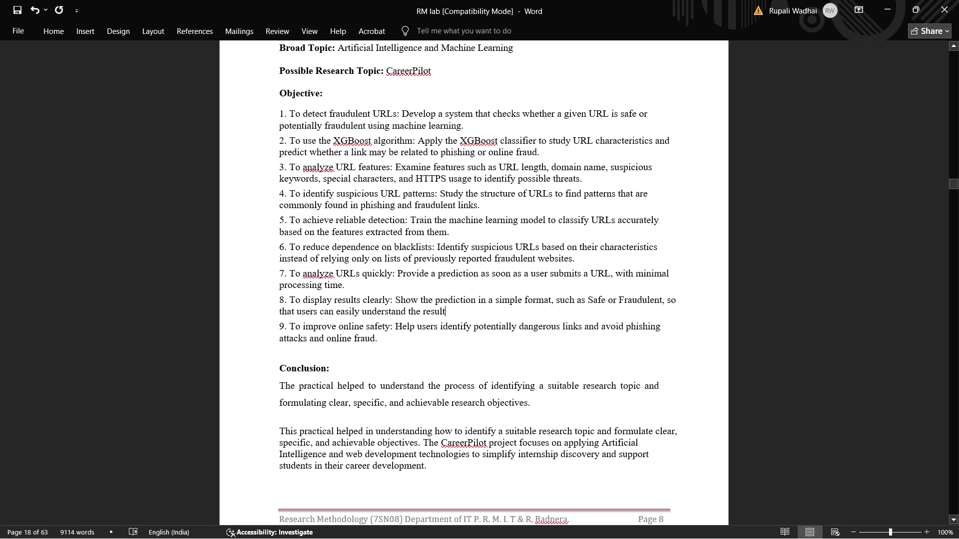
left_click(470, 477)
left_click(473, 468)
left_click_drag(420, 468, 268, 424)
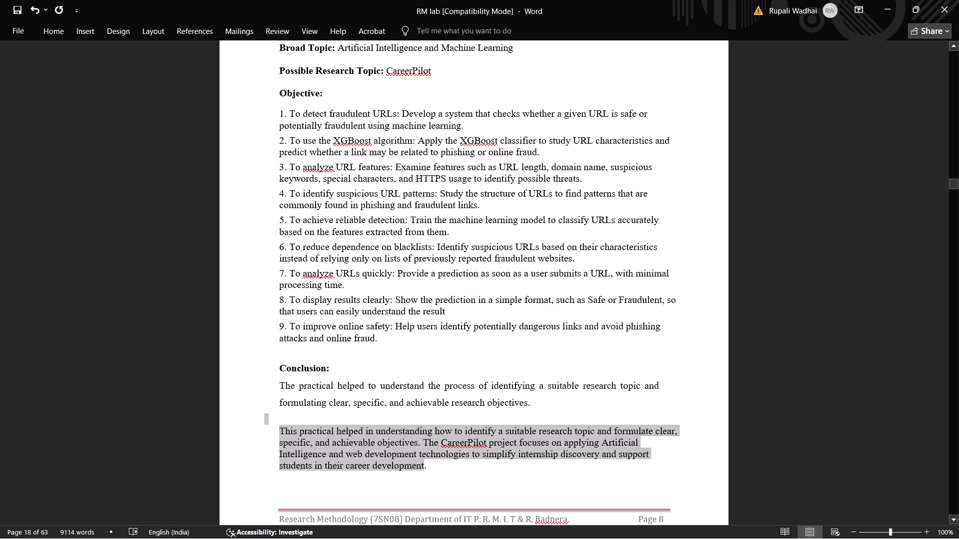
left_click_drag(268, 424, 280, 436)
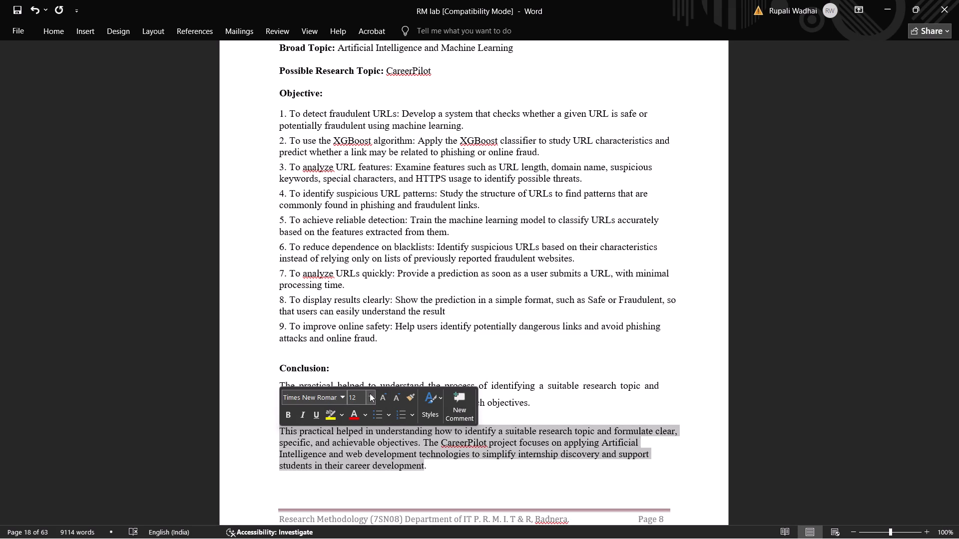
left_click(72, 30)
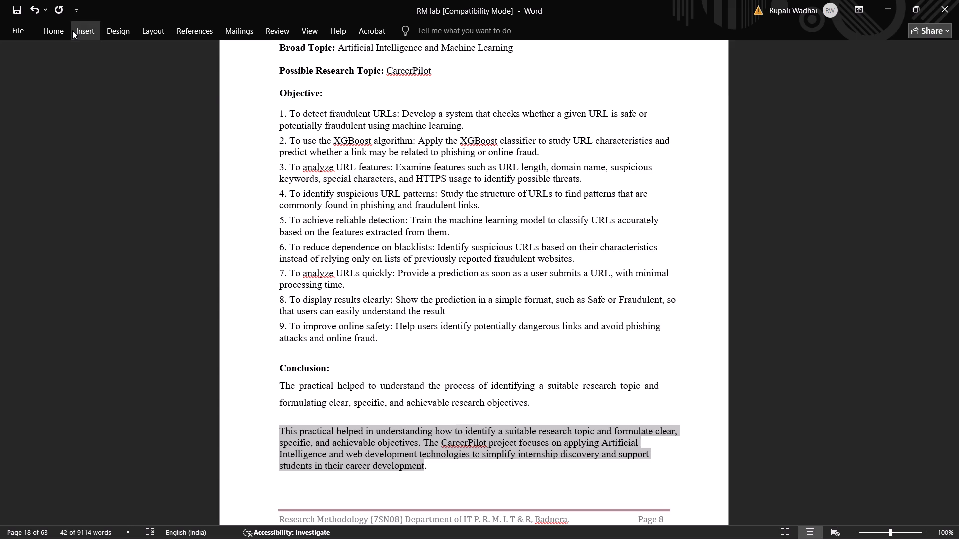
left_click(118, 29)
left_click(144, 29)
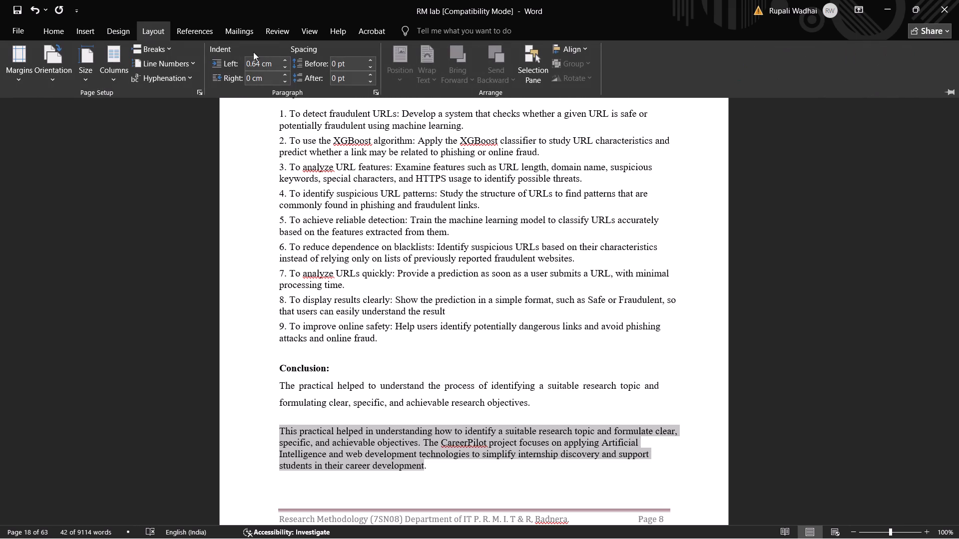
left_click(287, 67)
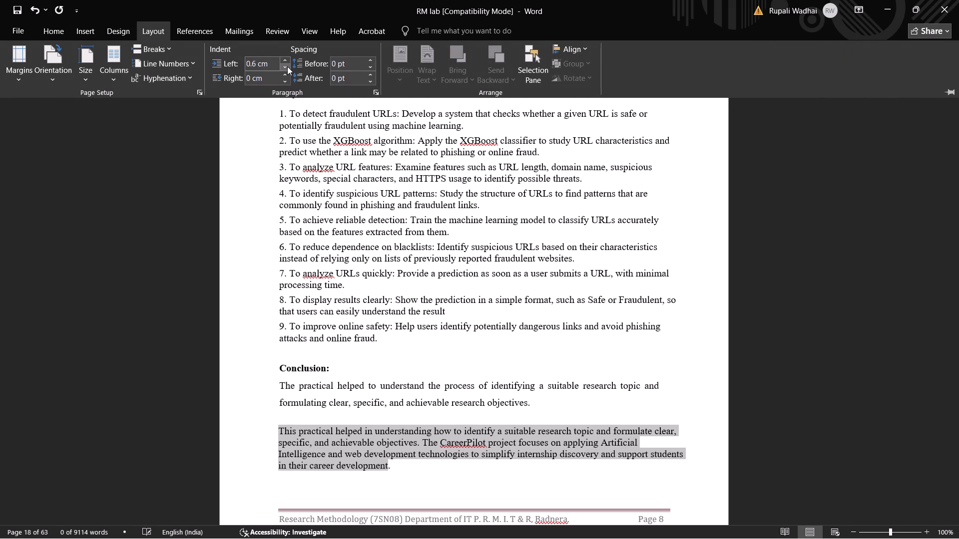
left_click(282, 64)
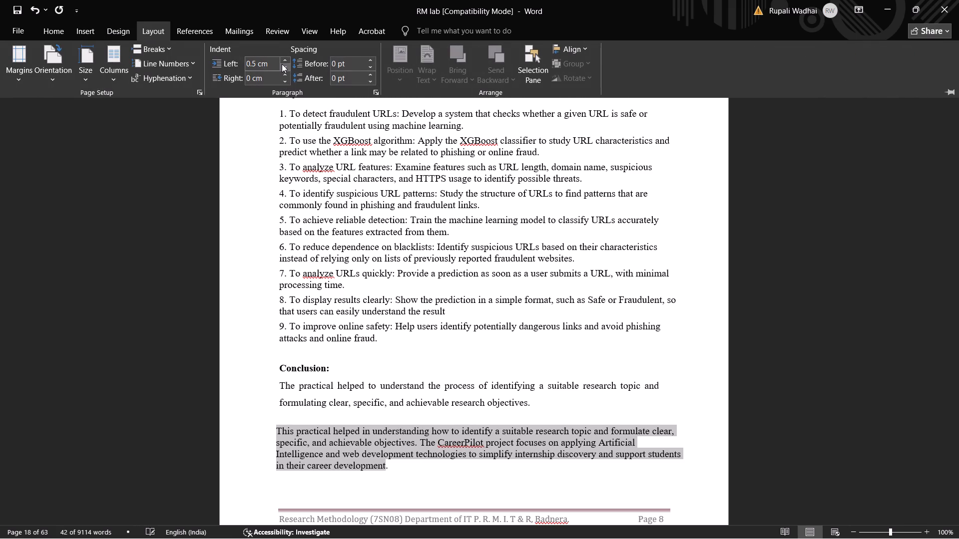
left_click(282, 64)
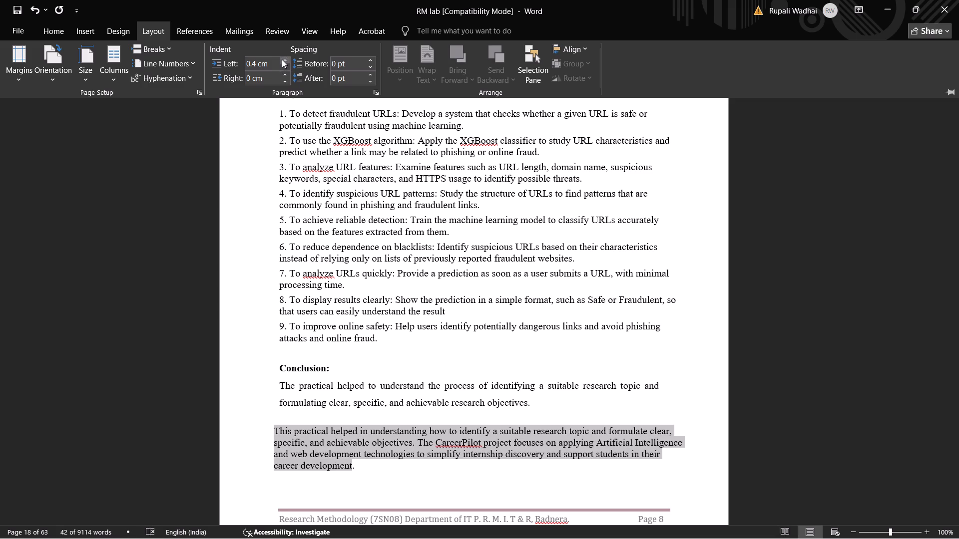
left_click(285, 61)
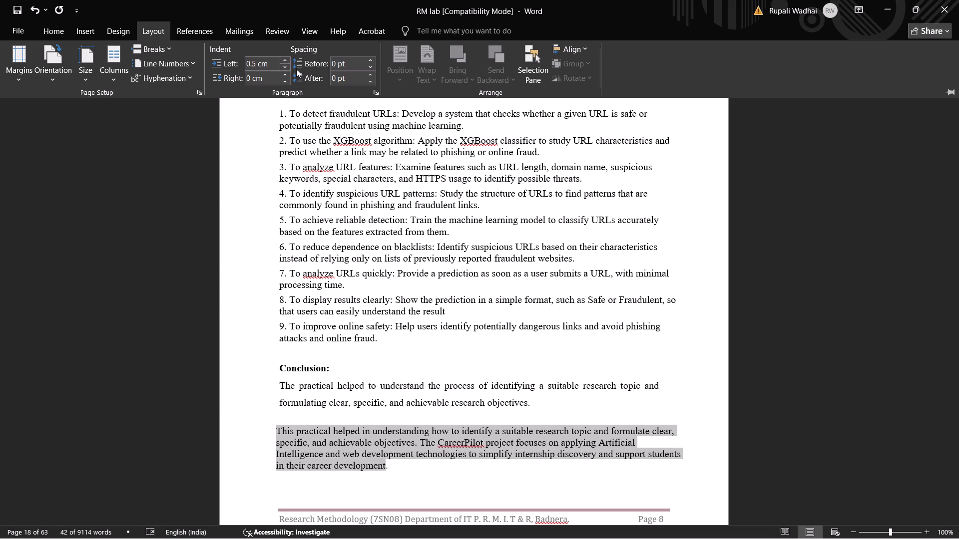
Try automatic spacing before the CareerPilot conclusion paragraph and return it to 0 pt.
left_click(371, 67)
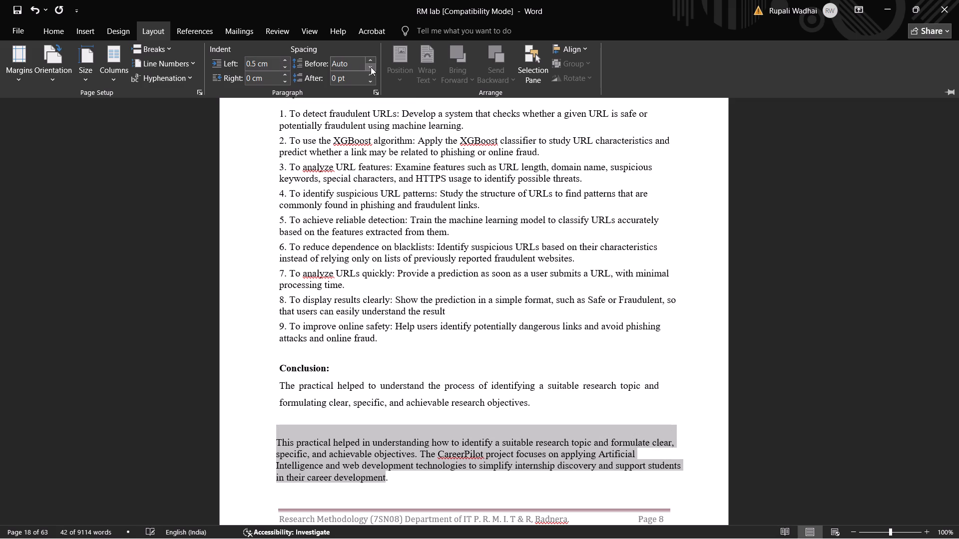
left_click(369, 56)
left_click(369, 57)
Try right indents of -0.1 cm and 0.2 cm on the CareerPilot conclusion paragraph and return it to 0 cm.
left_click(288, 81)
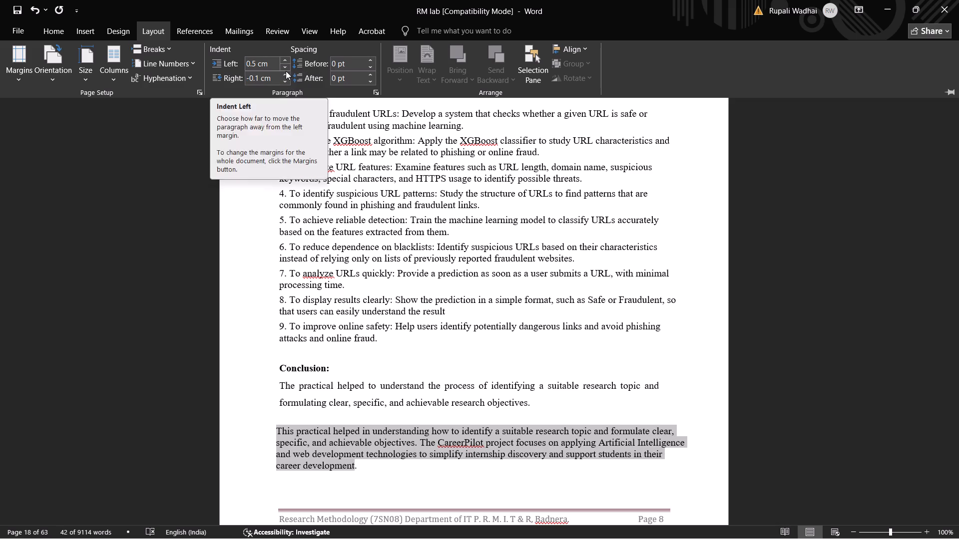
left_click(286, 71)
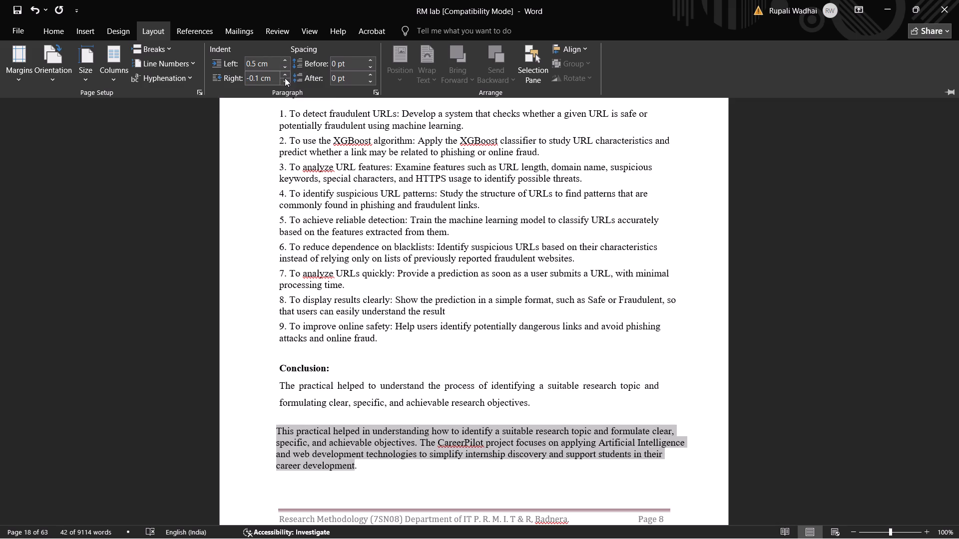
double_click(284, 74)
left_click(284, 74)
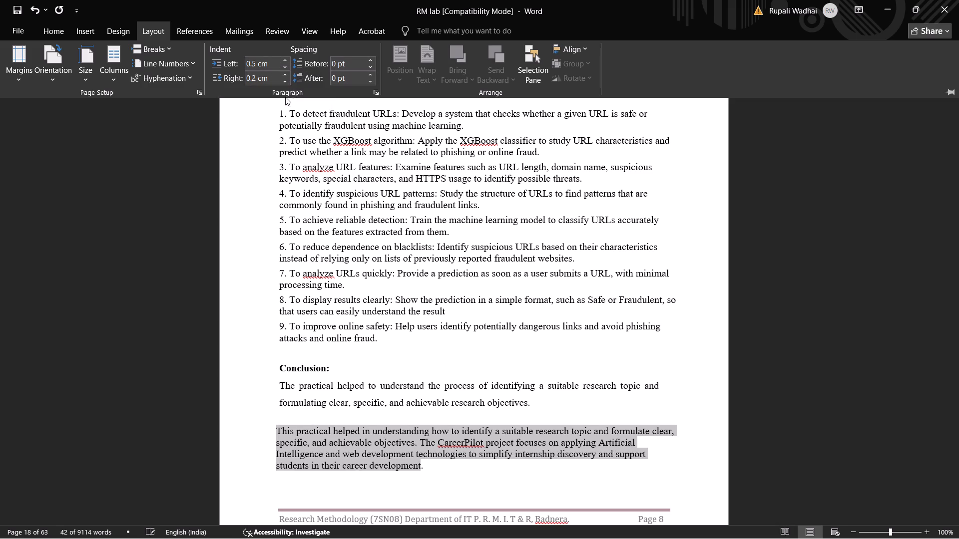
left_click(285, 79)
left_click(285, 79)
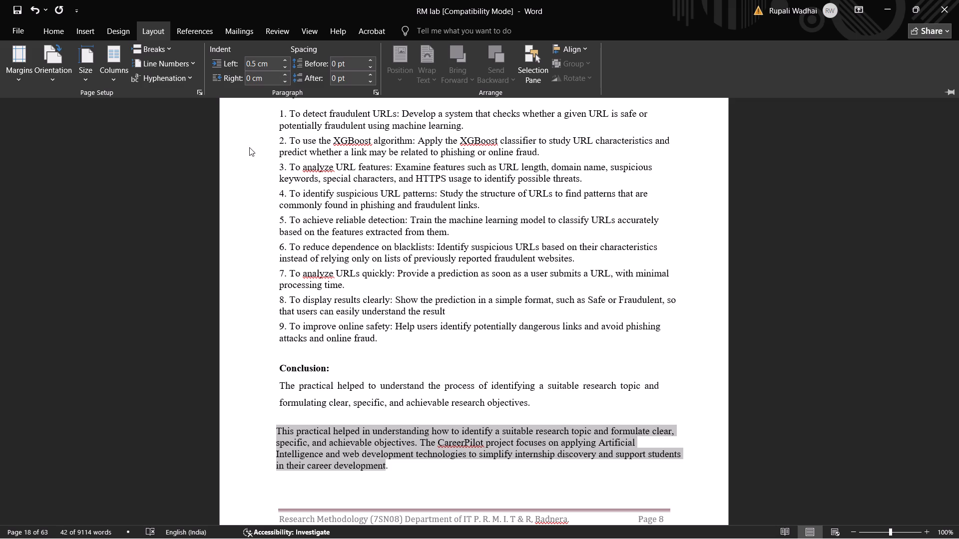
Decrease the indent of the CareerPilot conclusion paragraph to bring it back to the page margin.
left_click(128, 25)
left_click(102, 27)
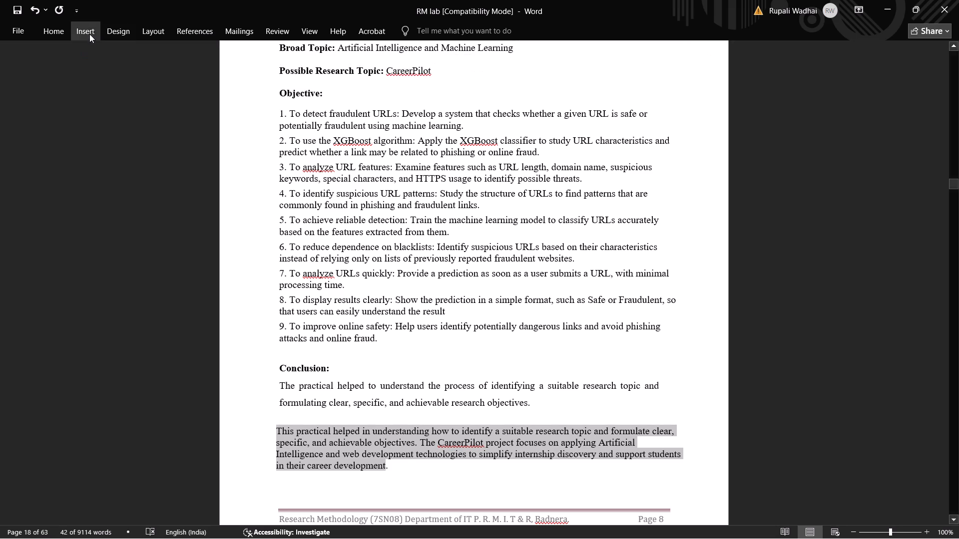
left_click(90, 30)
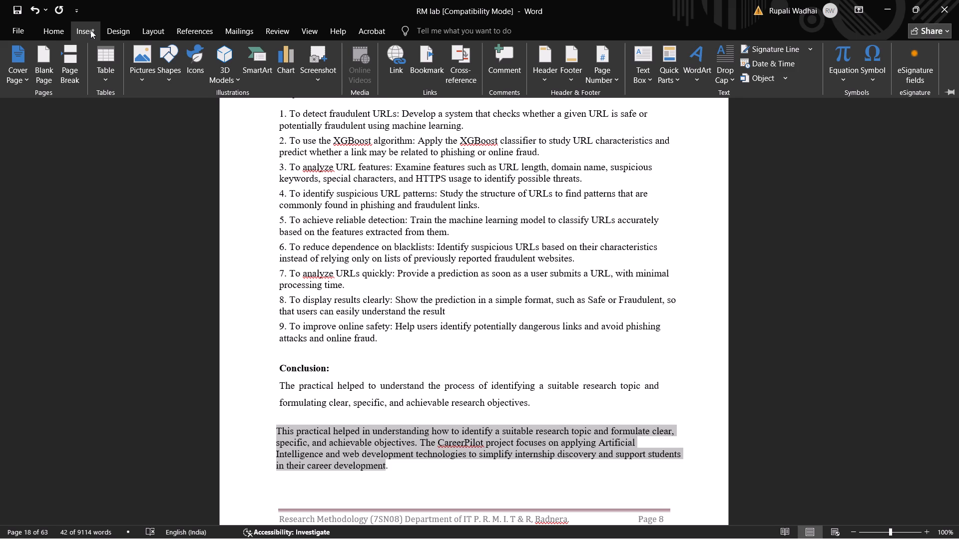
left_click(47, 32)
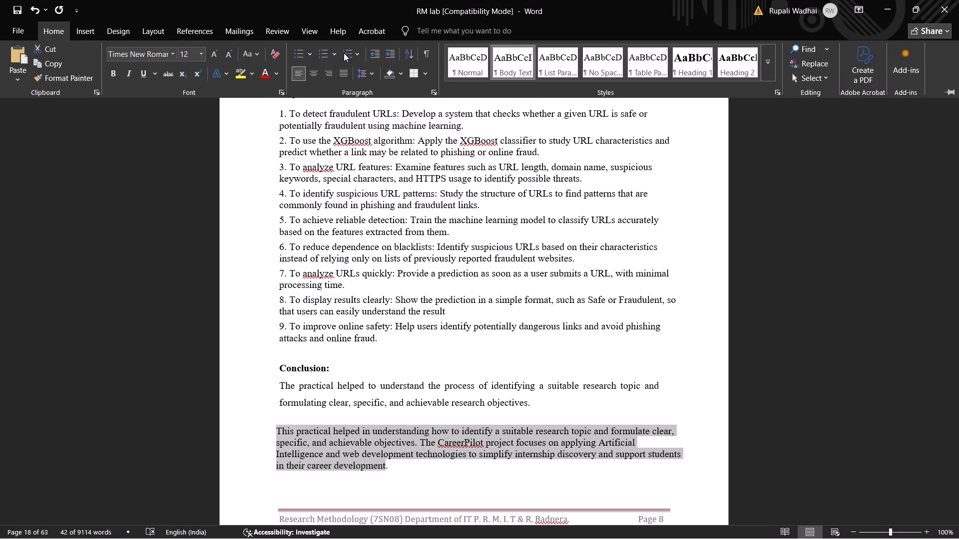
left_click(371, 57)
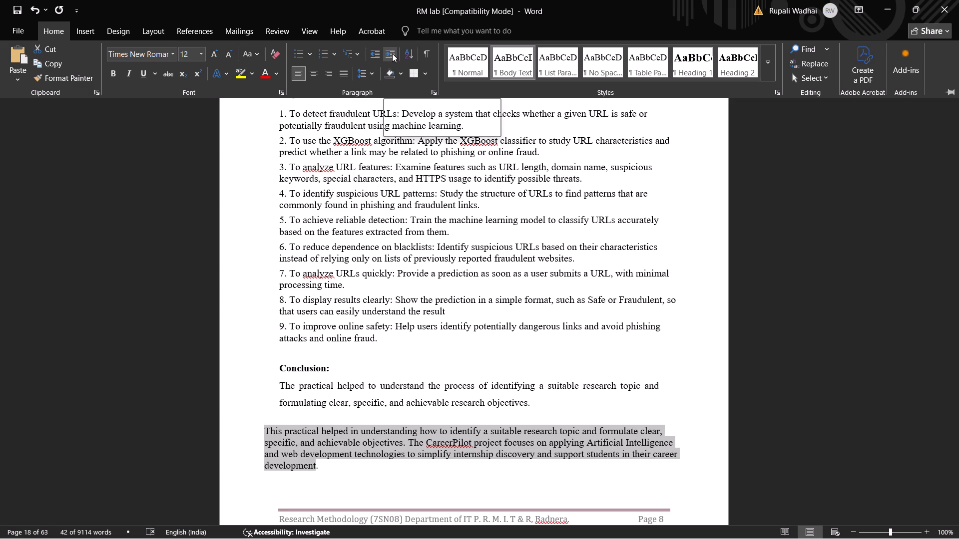
Set the line spacing of the CareerPilot conclusion paragraph to 1.15.
left_click(372, 74)
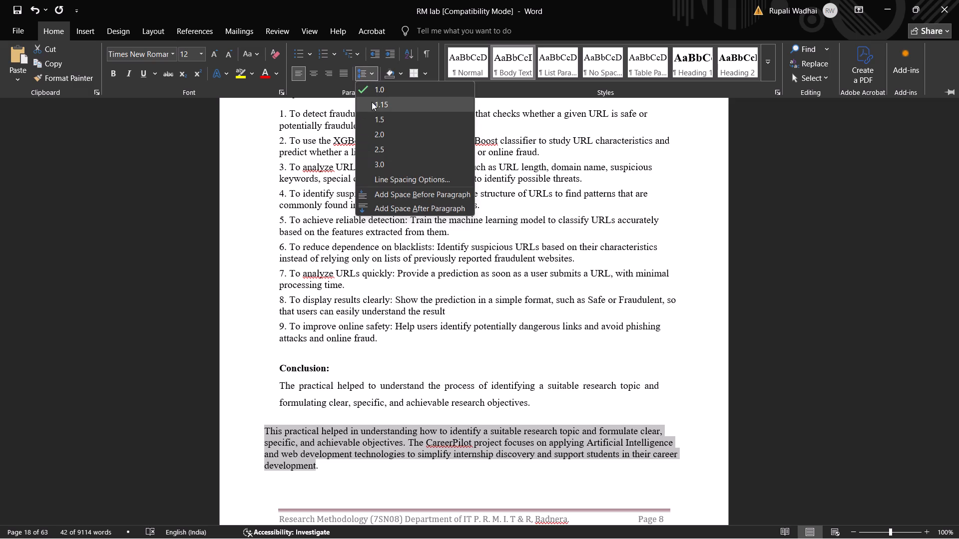
left_click(374, 107)
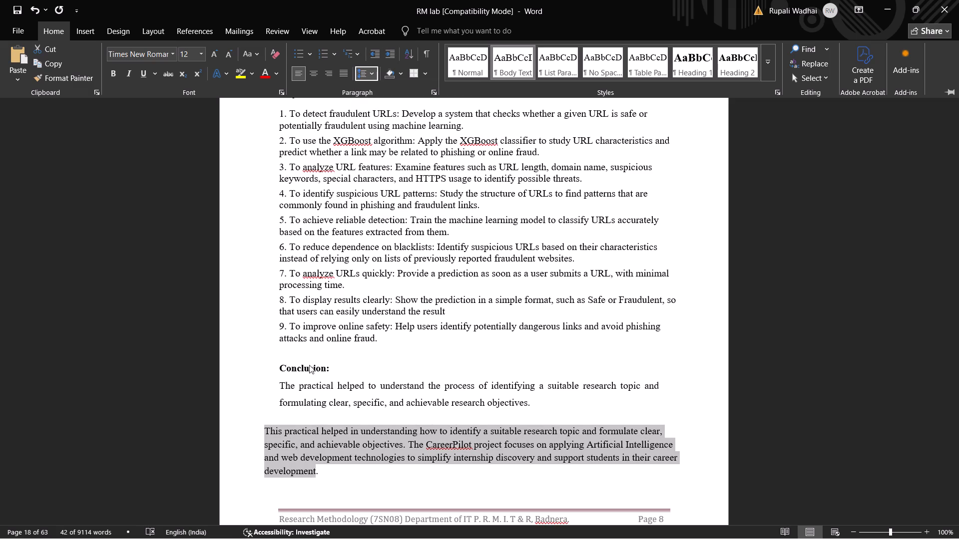
Indent all lines of the CareerPilot conclusion paragraph to align with the Conclusion heading.
left_click(259, 450)
left_click(266, 430)
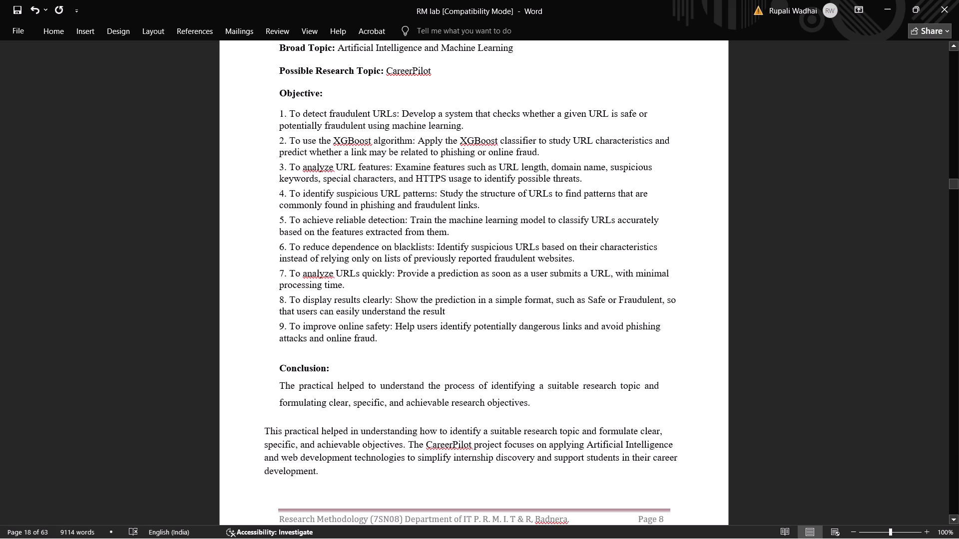
key("Tab")
left_click(260, 440)
key("Tab")
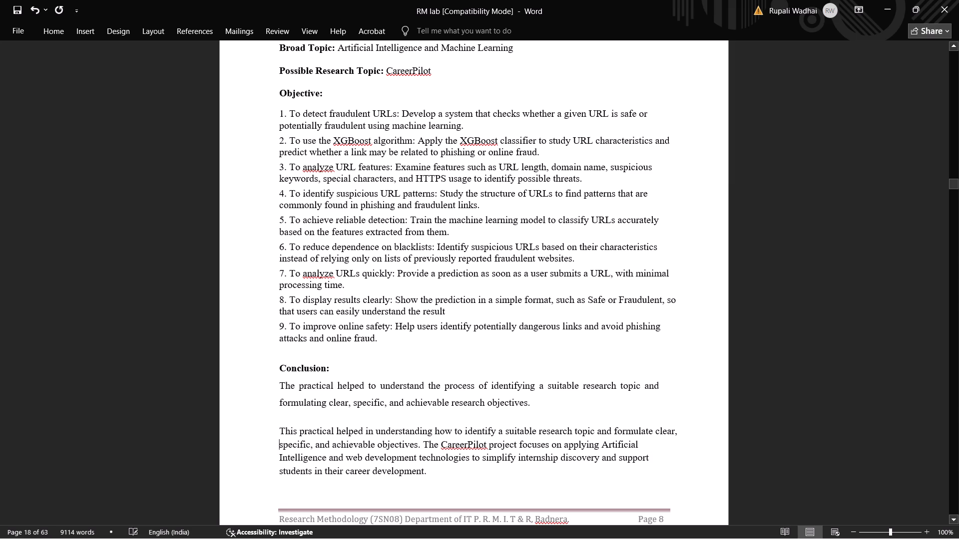
Delete the old conclusion paragraph directly beneath the Conclusion heading, keeping the CareerPilot one.
left_click_drag(554, 409, 482, 409)
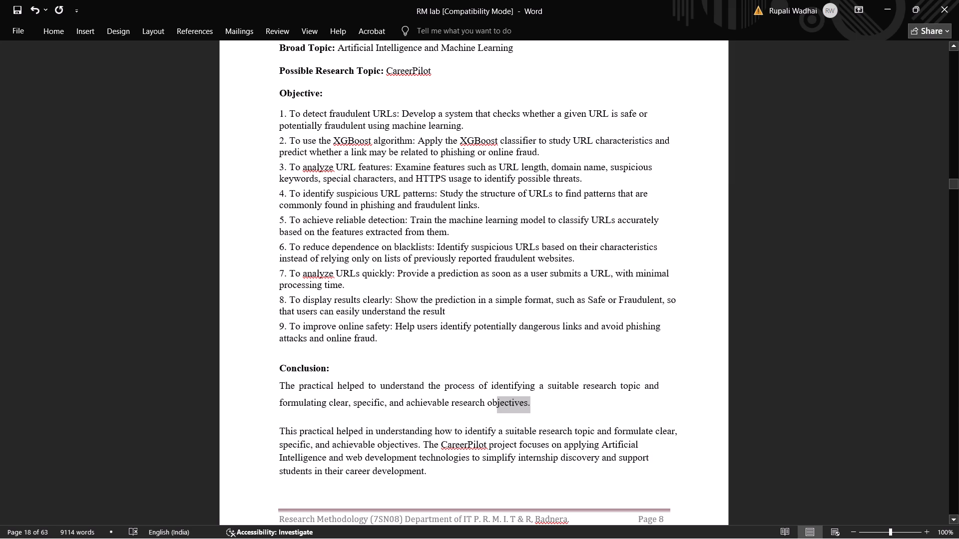
left_click_drag(482, 409, 272, 386)
key("BackSpace")
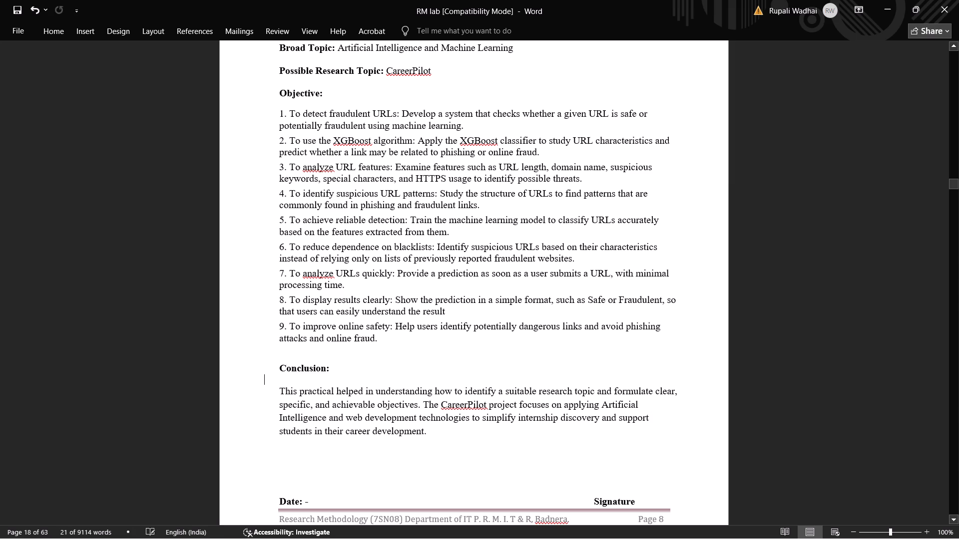
left_click_drag(405, 334, 274, 137)
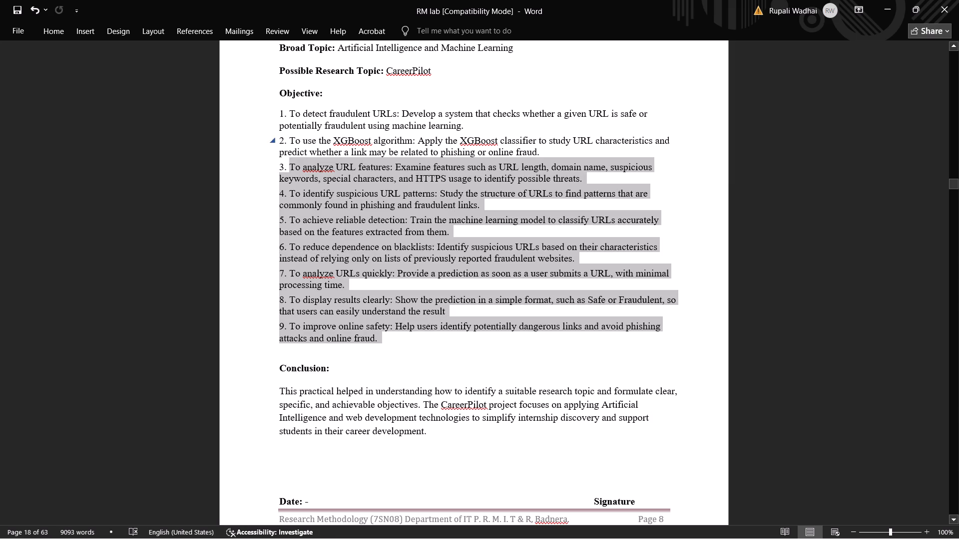
left_click_drag(274, 137, 258, 113)
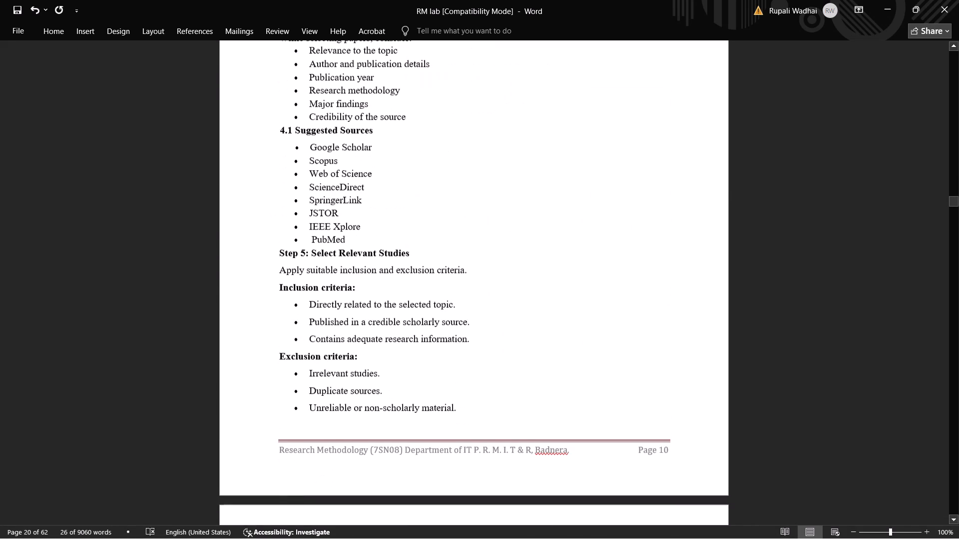
scroll(422, 216, "down", 13)
scroll(422, 216, "up", 1)
scroll(422, 216, "down", 8)
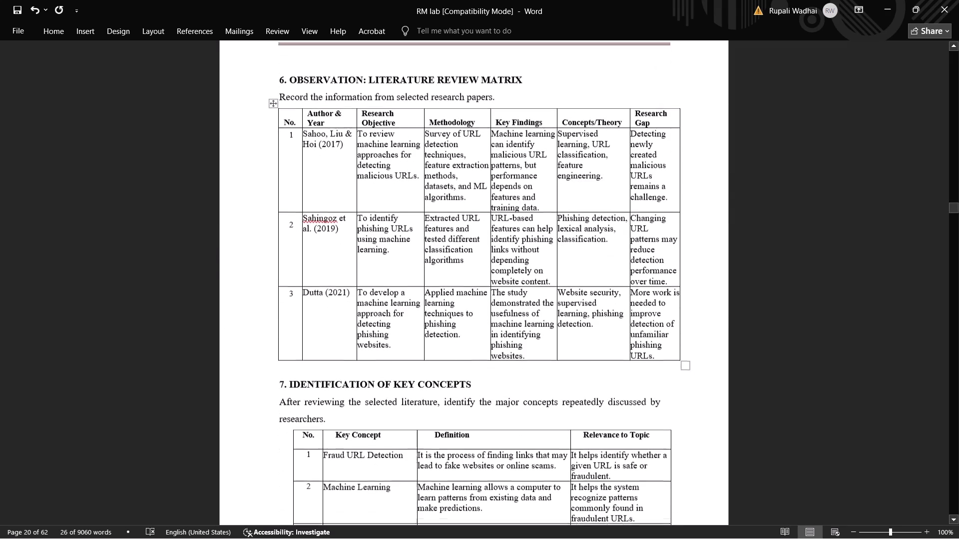
scroll(422, 216, "up", 4)
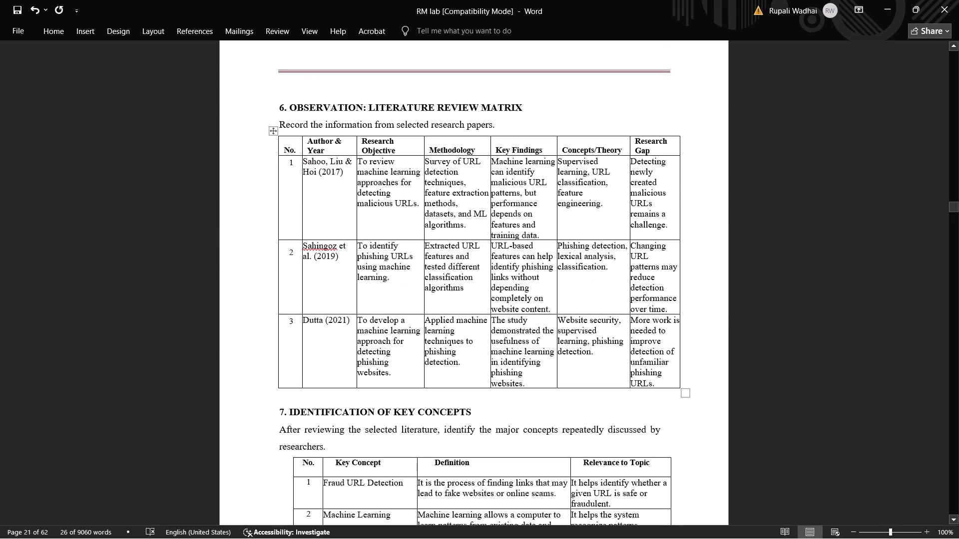
scroll(452, 253, "down", 16)
scroll(447, 265, "down", 5)
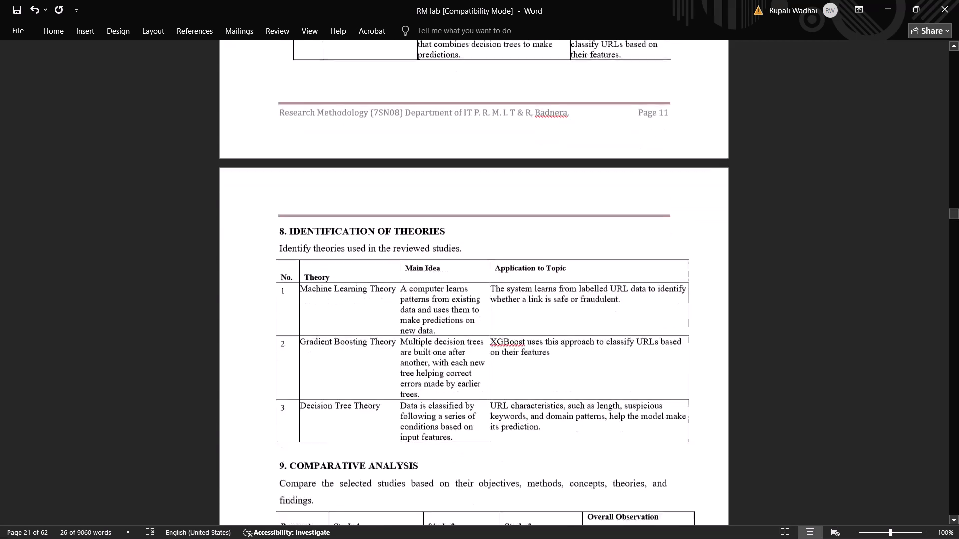
scroll(447, 265, "down", 18)
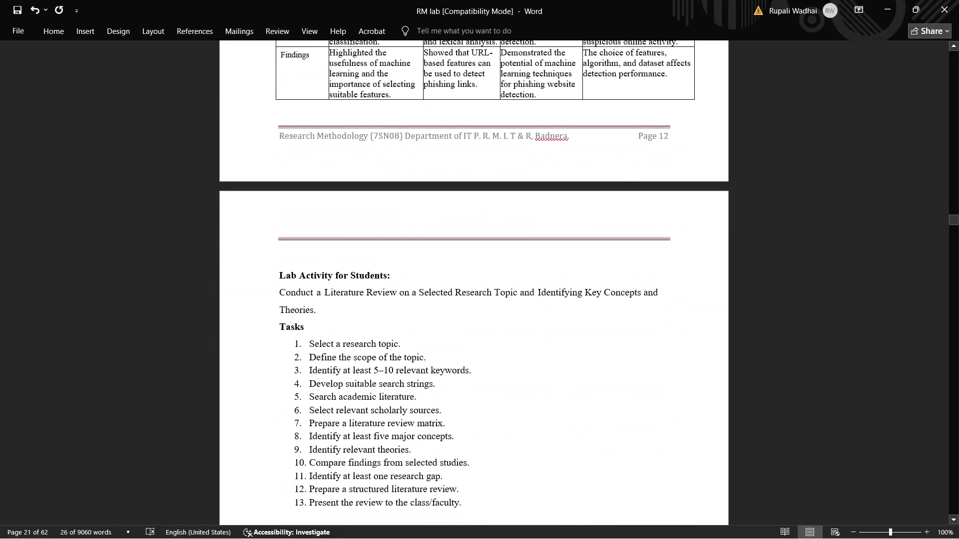
scroll(447, 259, "down", 7)
scroll(447, 259, "up", 7)
scroll(447, 259, "down", 8)
scroll(447, 259, "up", 2)
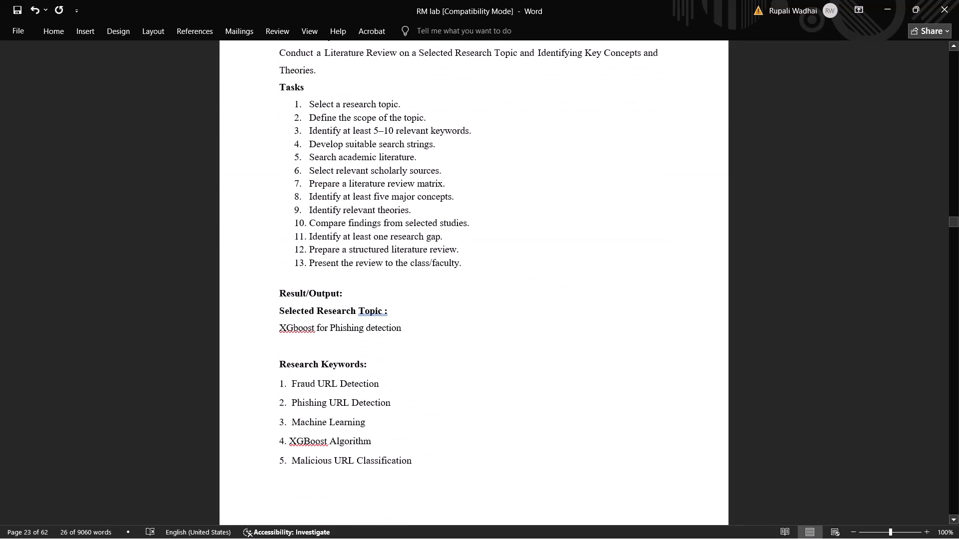
scroll(447, 259, "up", 6)
scroll(447, 259, "up", 20)
scroll(447, 259, "up", 3)
scroll(448, 248, "down", 1)
scroll(448, 248, "up", 8)
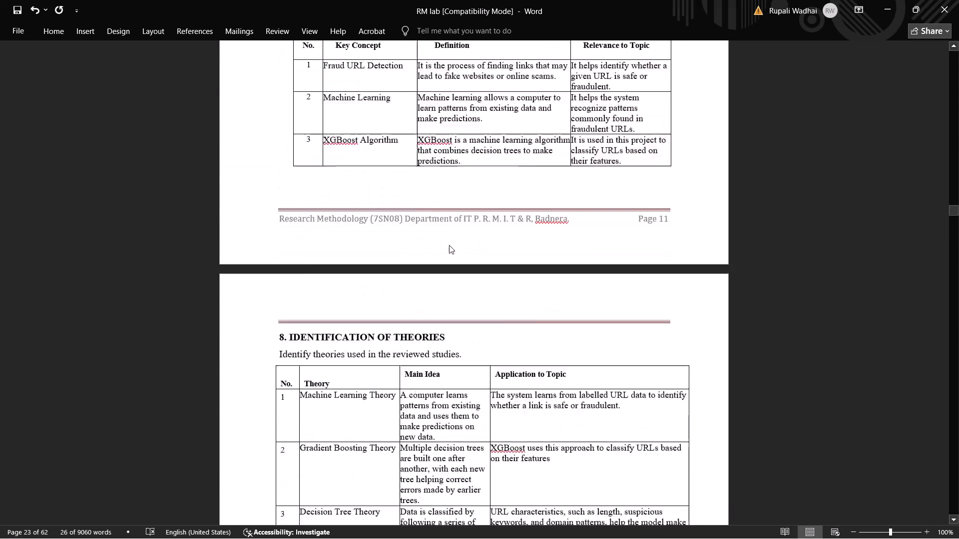
scroll(449, 245, "up", 20)
scroll(449, 245, "up", 20)
scroll(449, 245, "up", 4)
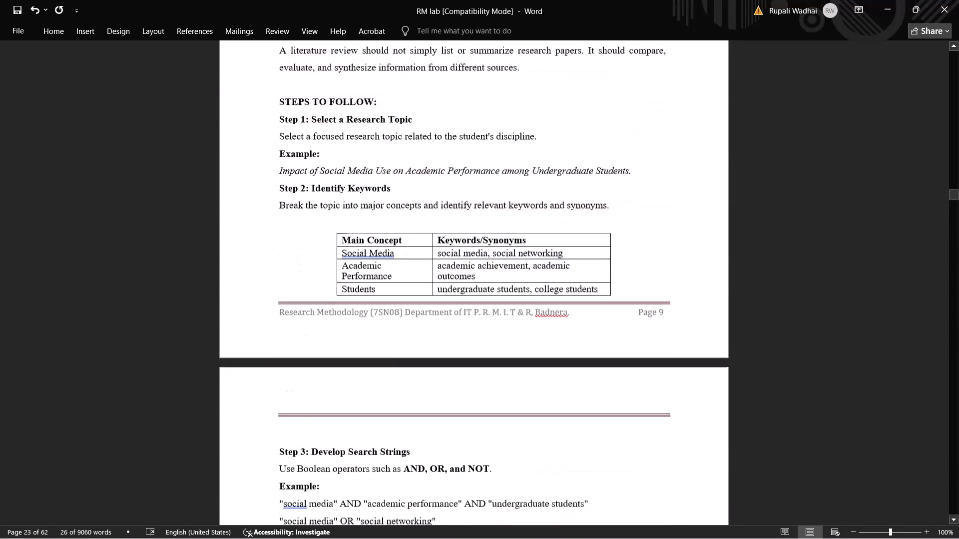
Look back from Practical 02 through Practical 01's results, examples and objective-writing steps to its opening Aim.
scroll(439, 244, "up", 20)
scroll(439, 244, "up", 17)
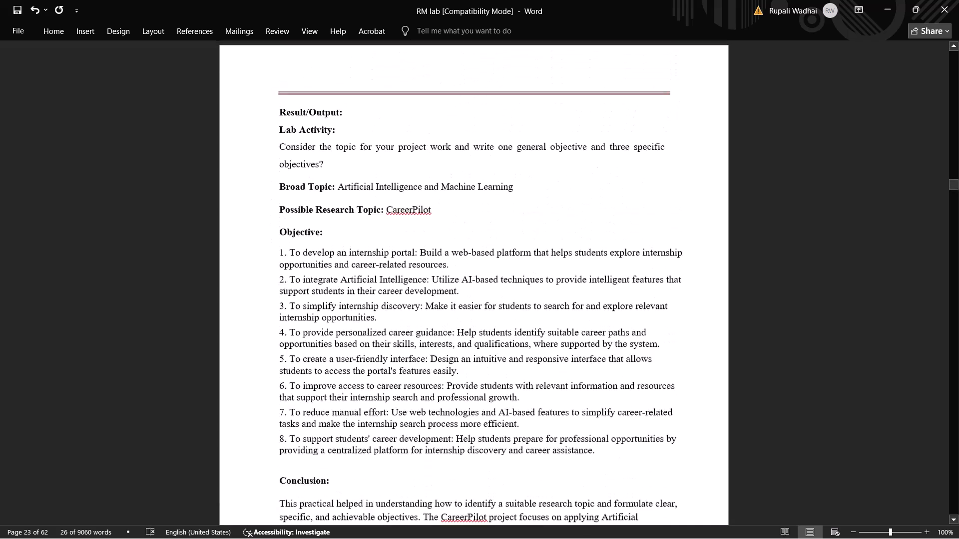
scroll(446, 250, "up", 1)
scroll(448, 248, "up", 20)
scroll(448, 248, "up", 7)
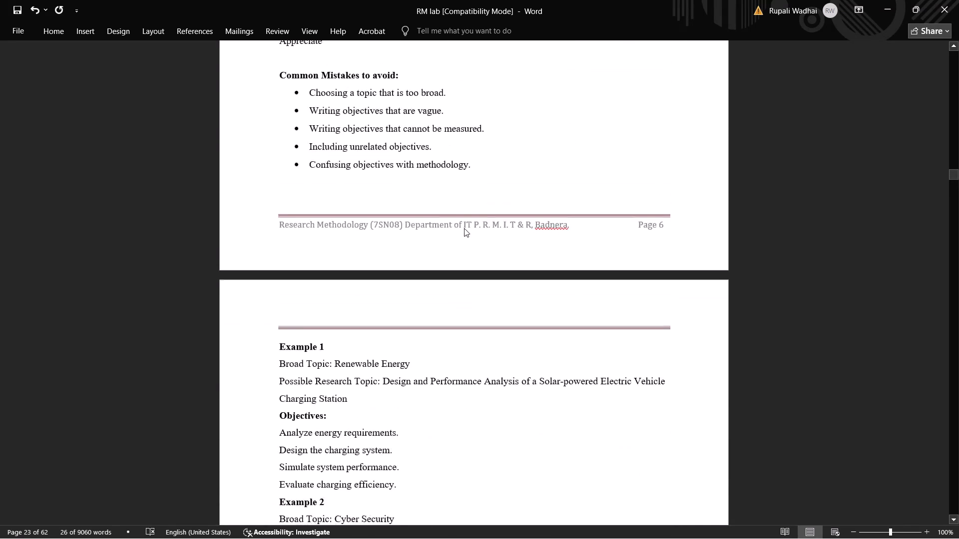
scroll(464, 228, "up", 9)
scroll(474, 204, "up", 17)
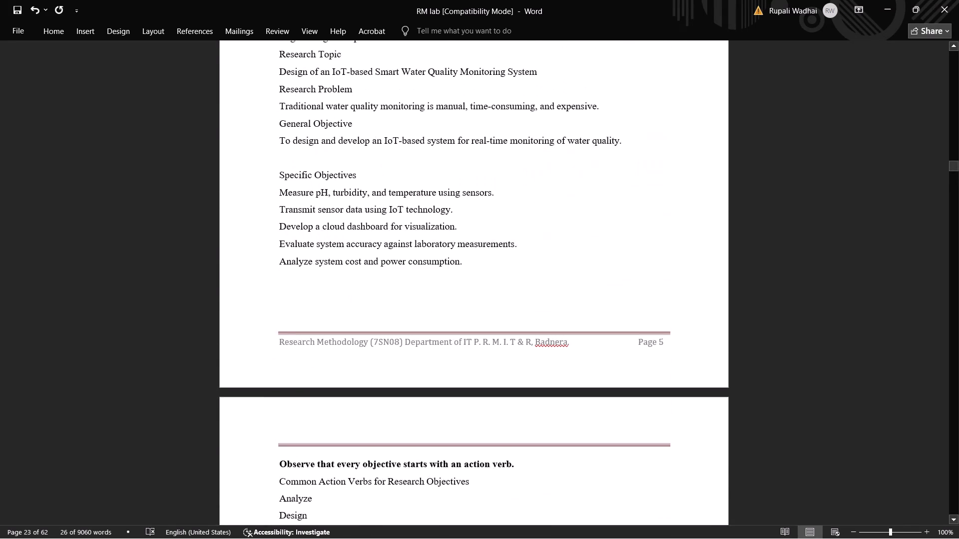
scroll(472, 143, "up", 19)
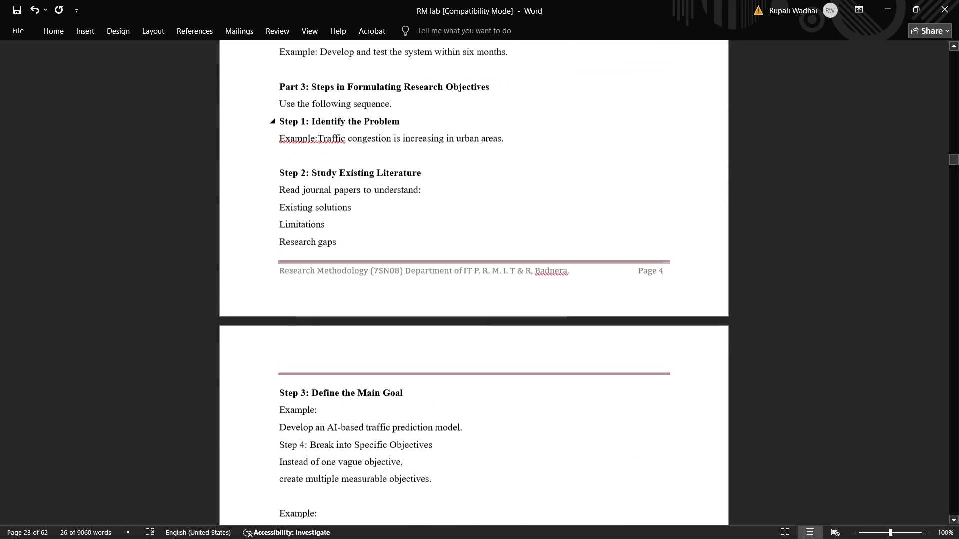
scroll(468, 107, "up", 4)
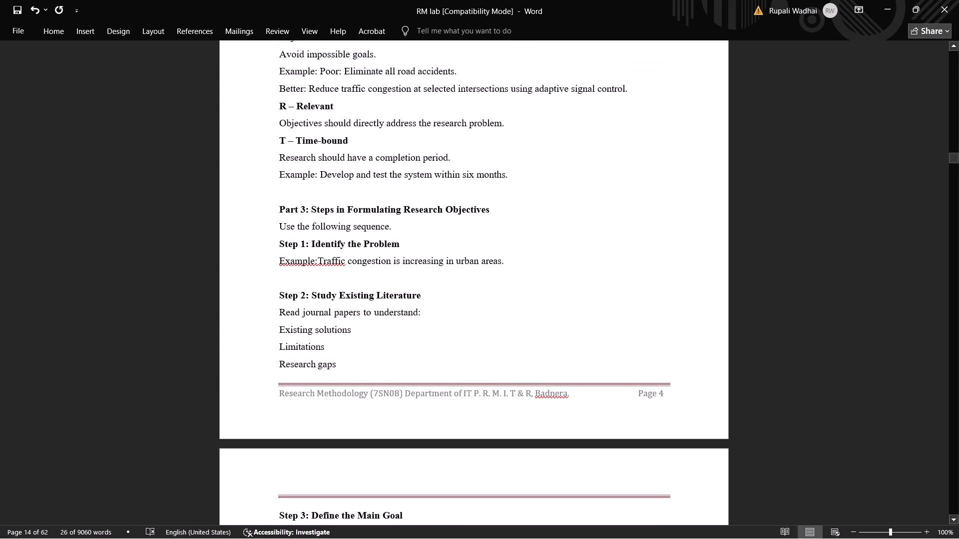
scroll(344, 217, "up", 18)
scroll(346, 174, "up", 3)
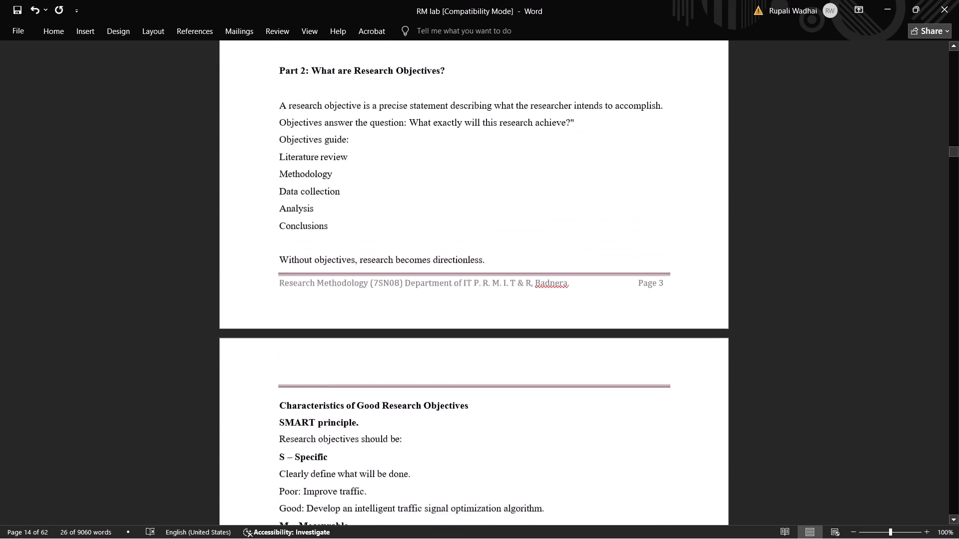
scroll(346, 174, "up", 3)
scroll(346, 174, "up", 20)
scroll(346, 174, "up", 16)
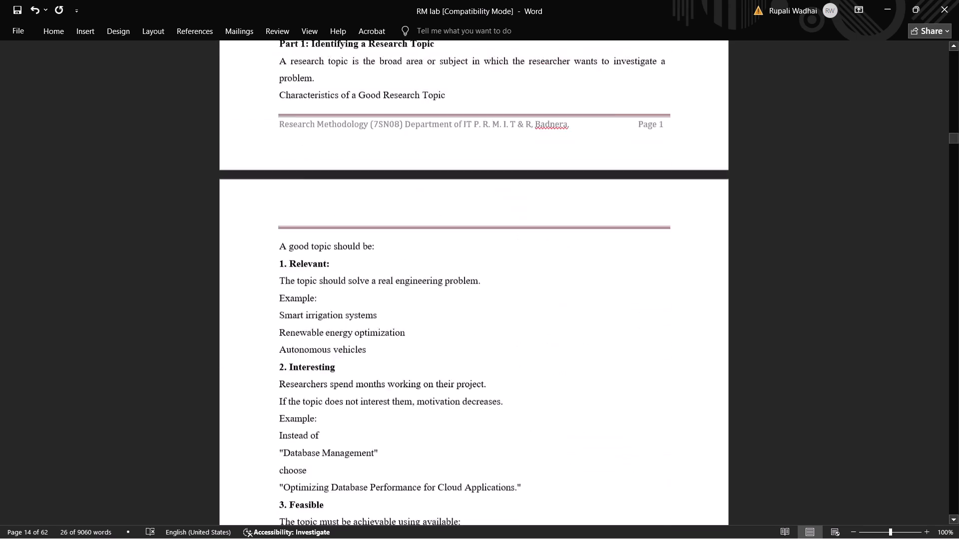
scroll(354, 137, "up", 20)
scroll(354, 137, "up", 4)
scroll(372, 108, "down", 1)
scroll(372, 108, "up", 1)
scroll(372, 108, "down", 5)
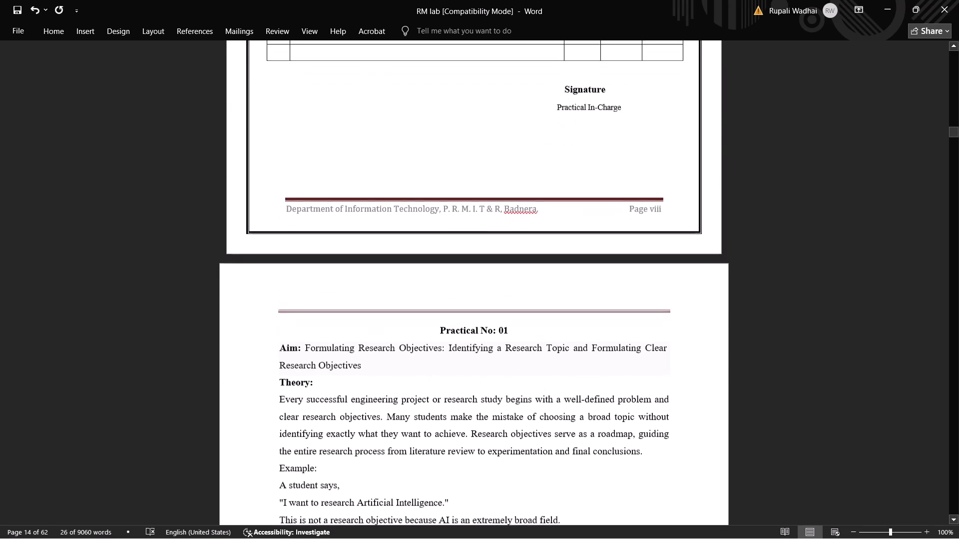
Read through Practical 01 from its Theory and Steps to the CareerPilot objectives, Conclusion and signature line.
scroll(372, 108, "down", 5)
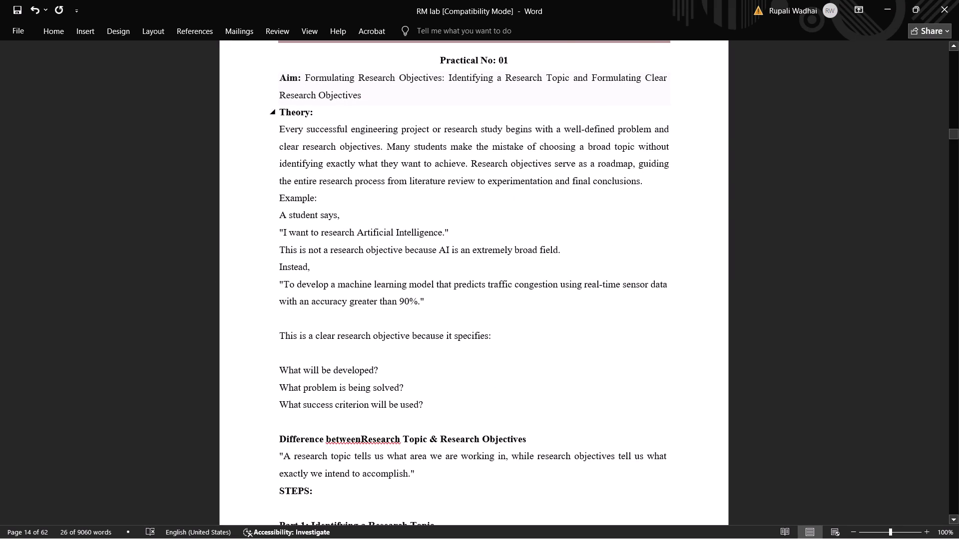
scroll(428, 162, "down", 12)
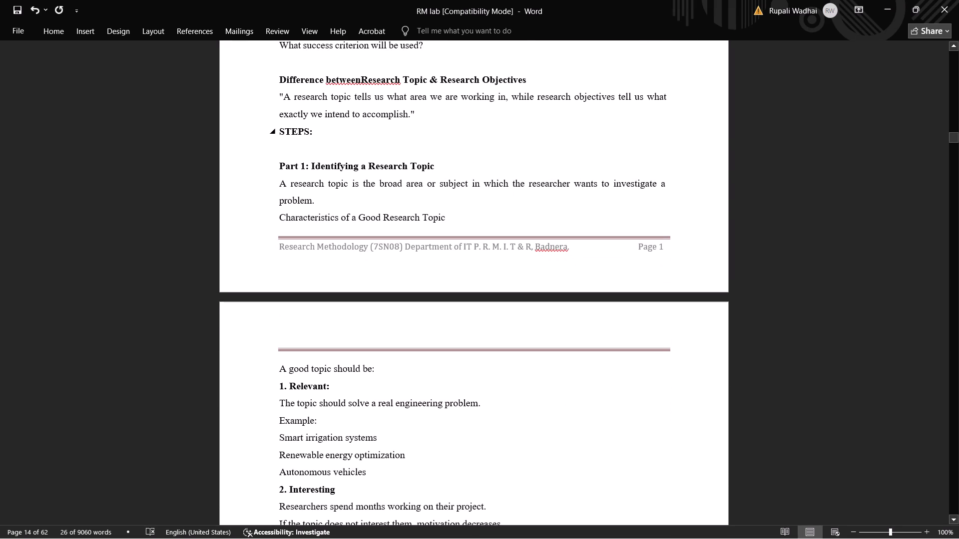
scroll(405, 217, "down", 5)
scroll(295, 235, "down", 14)
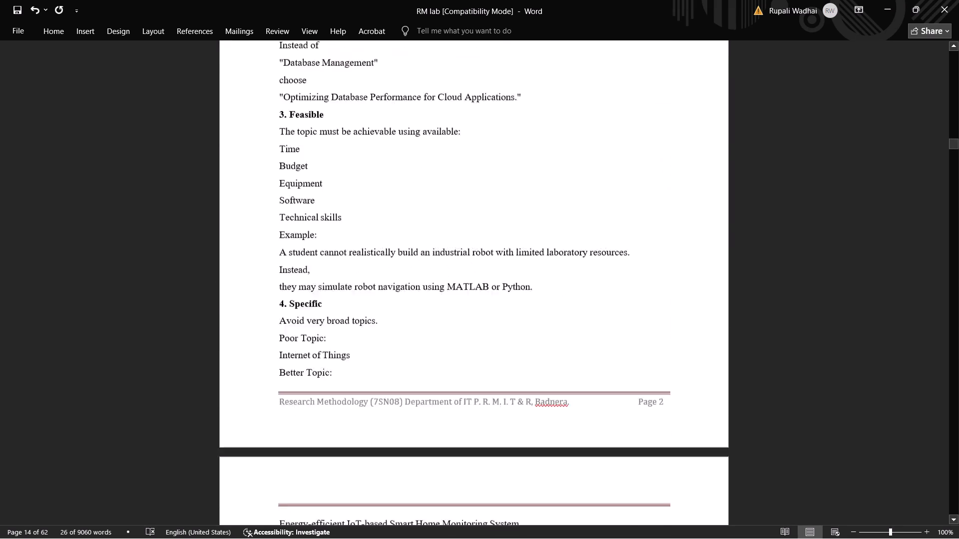
scroll(304, 234, "down", 17)
scroll(339, 167, "up", 4)
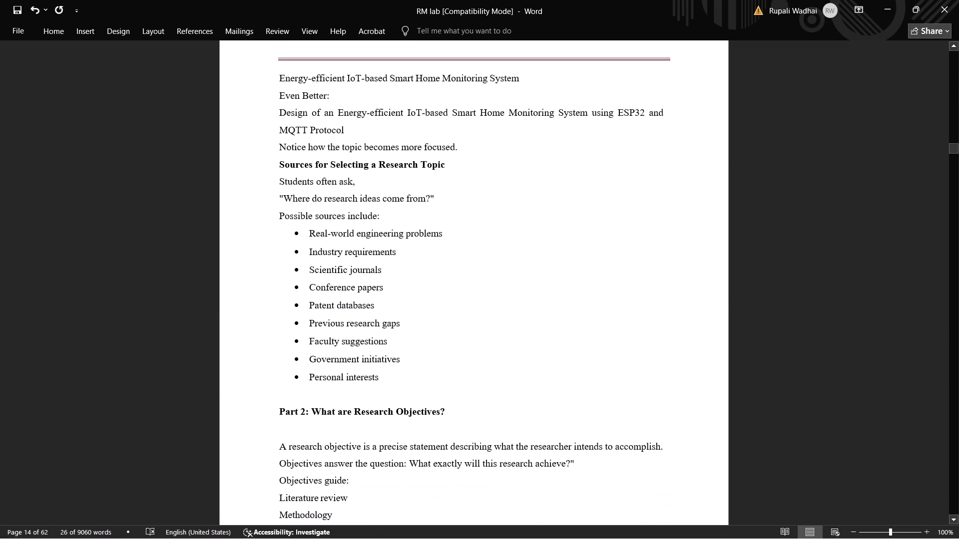
scroll(419, 384, "down", 20)
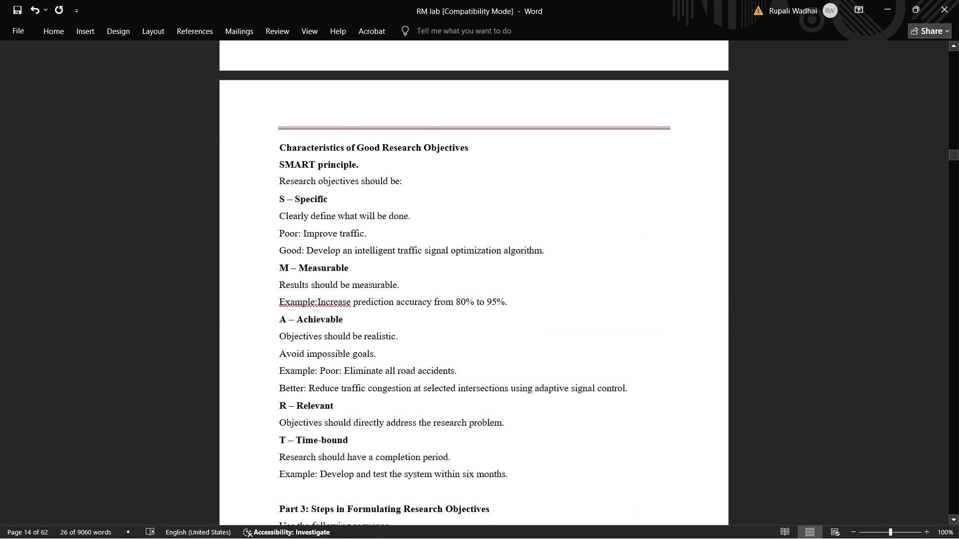
scroll(427, 382, "down", 5)
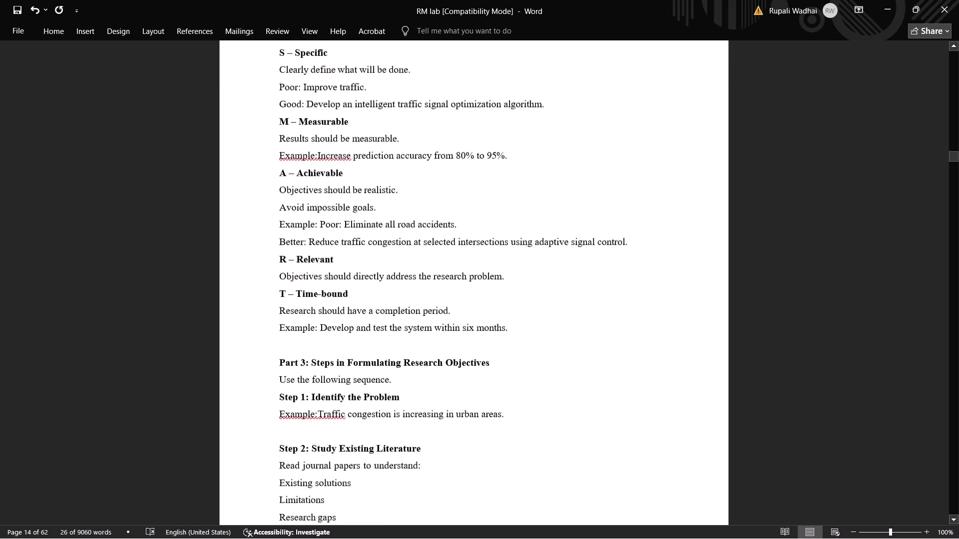
scroll(428, 381, "down", 19)
scroll(341, 284, "down", 7)
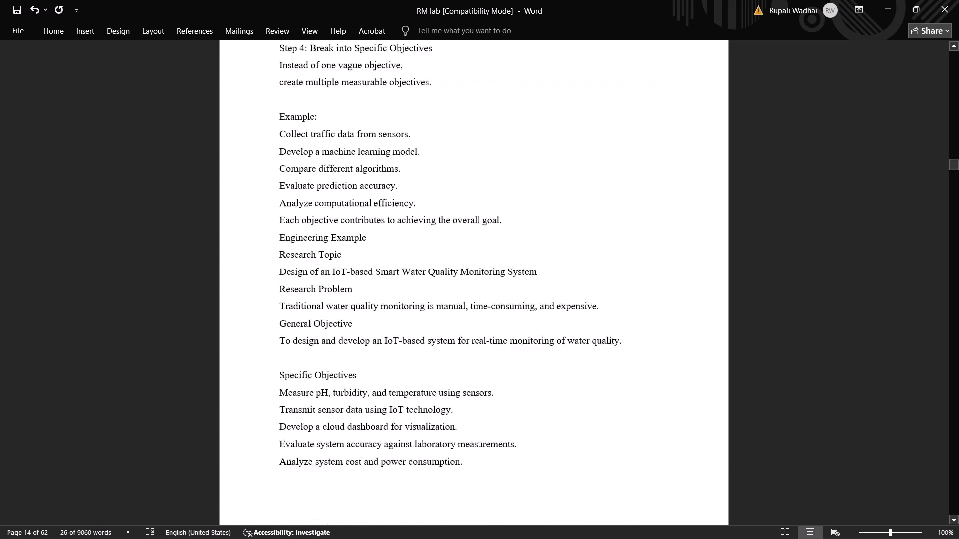
scroll(341, 281, "down", 19)
scroll(341, 277, "down", 17)
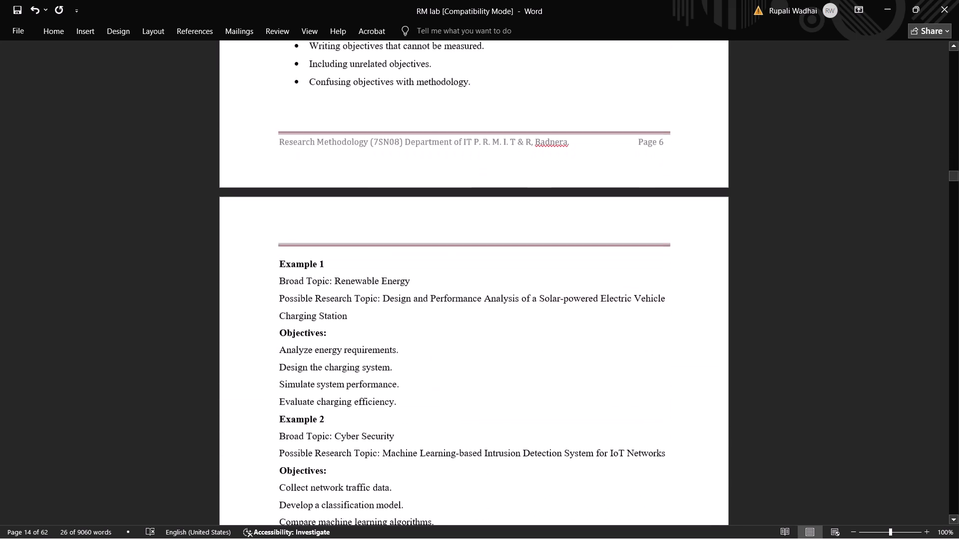
scroll(341, 261, "down", 2)
scroll(341, 261, "up", 1)
scroll(341, 261, "down", 2)
scroll(341, 261, "down", 20)
scroll(341, 261, "down", 3)
scroll(342, 261, "up", 2)
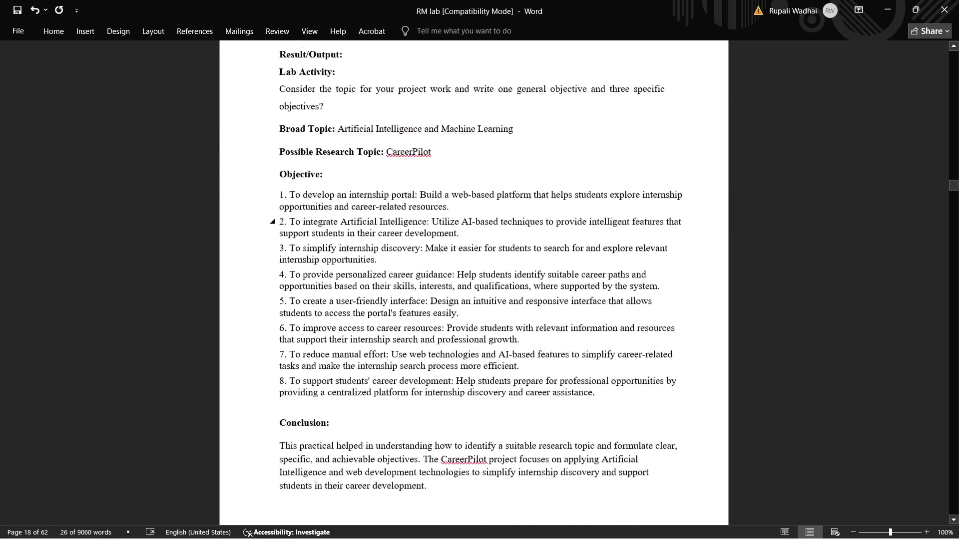
scroll(342, 261, "up", 1)
scroll(358, 239, "down", 10)
scroll(358, 240, "up", 5)
scroll(358, 240, "down", 11)
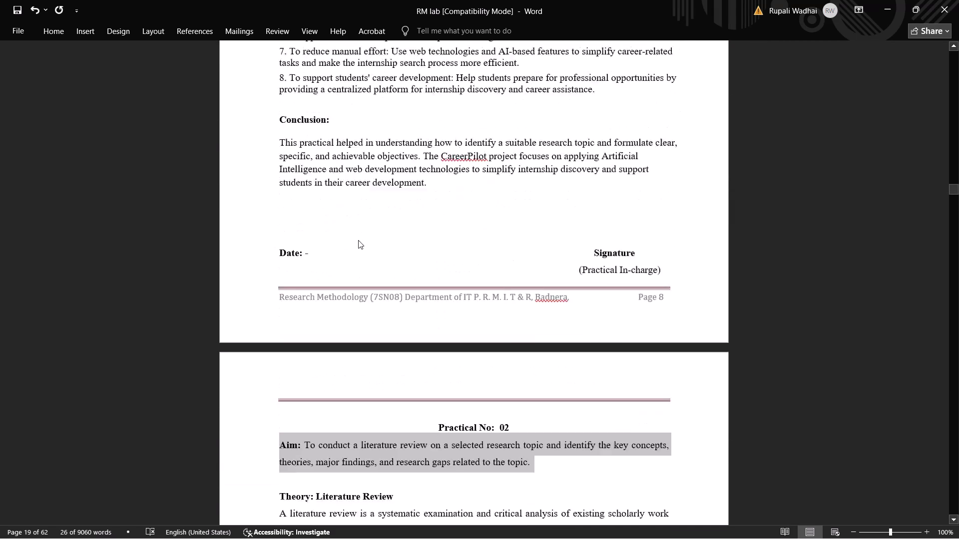
Examine Practical 02's steps, search strings, literature review matrix, and key concept, theory and comparative analysis tables.
scroll(358, 240, "down", 17)
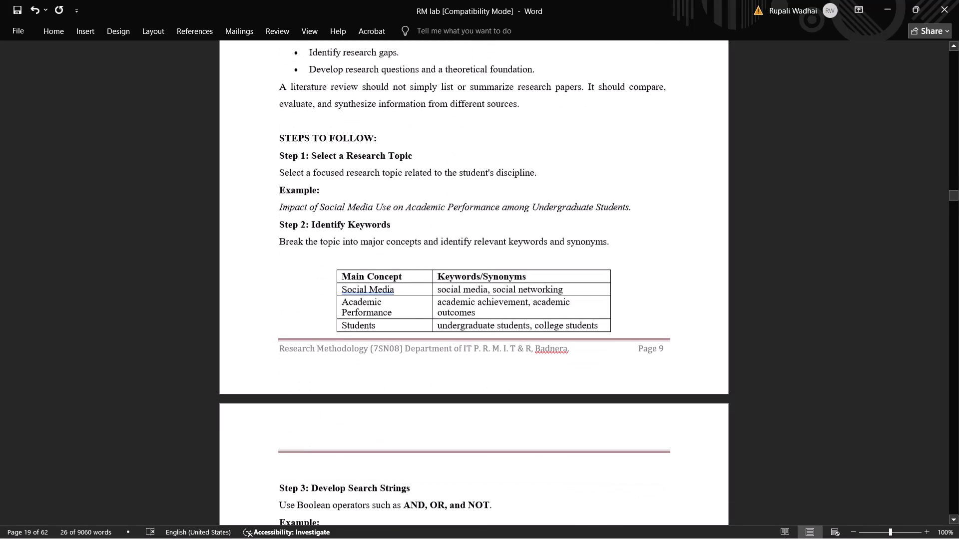
scroll(381, 267, "down", 11)
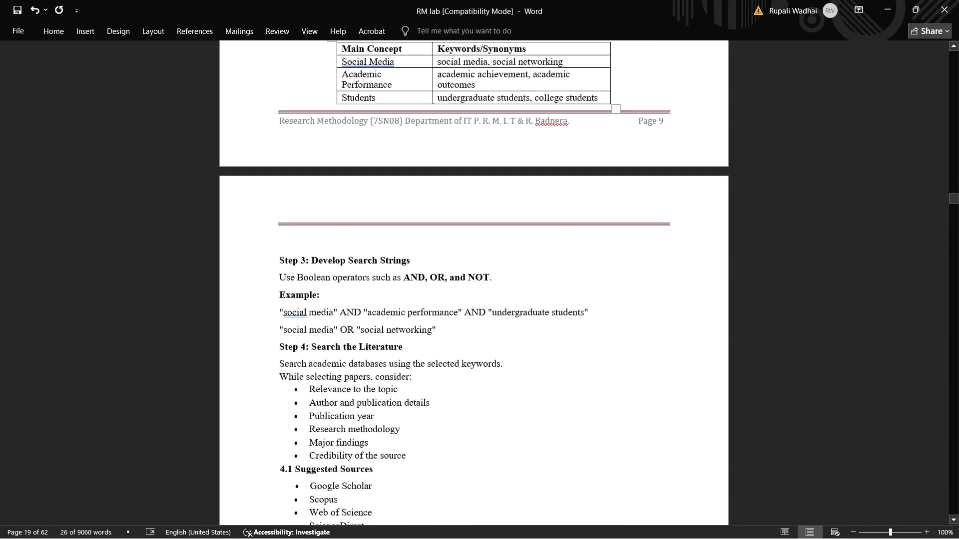
scroll(381, 269, "down", 18)
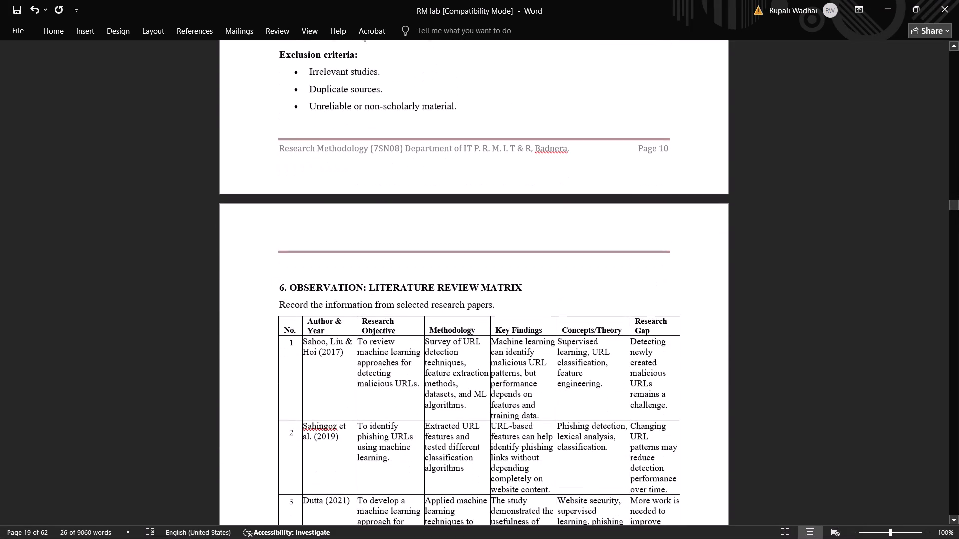
scroll(482, 285, "down", 4)
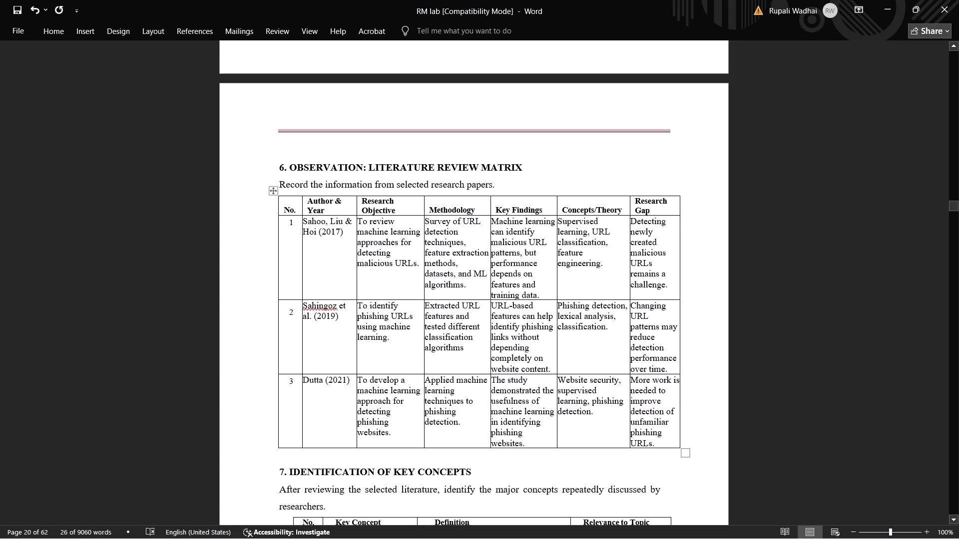
scroll(392, 256, "down", 9)
scroll(396, 253, "up", 1)
scroll(396, 253, "down", 4)
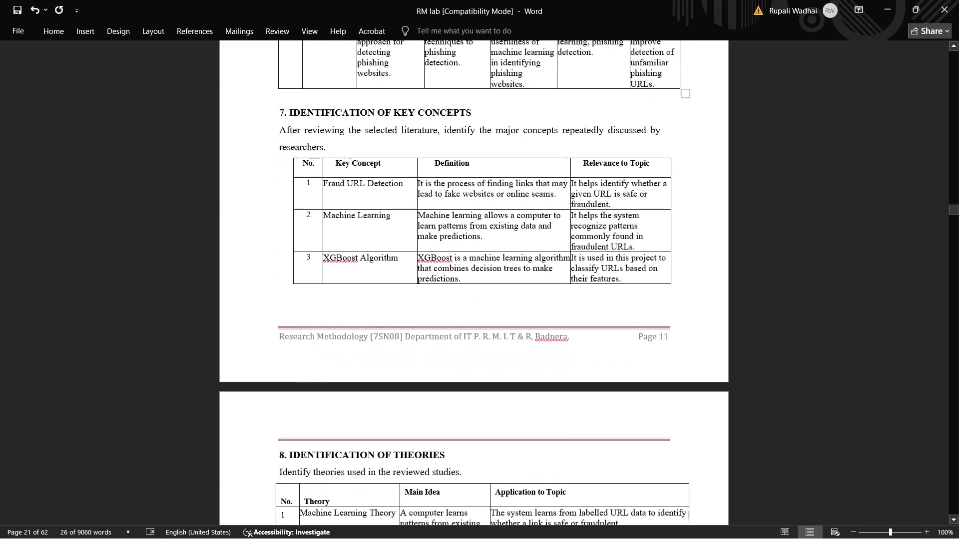
scroll(396, 253, "down", 18)
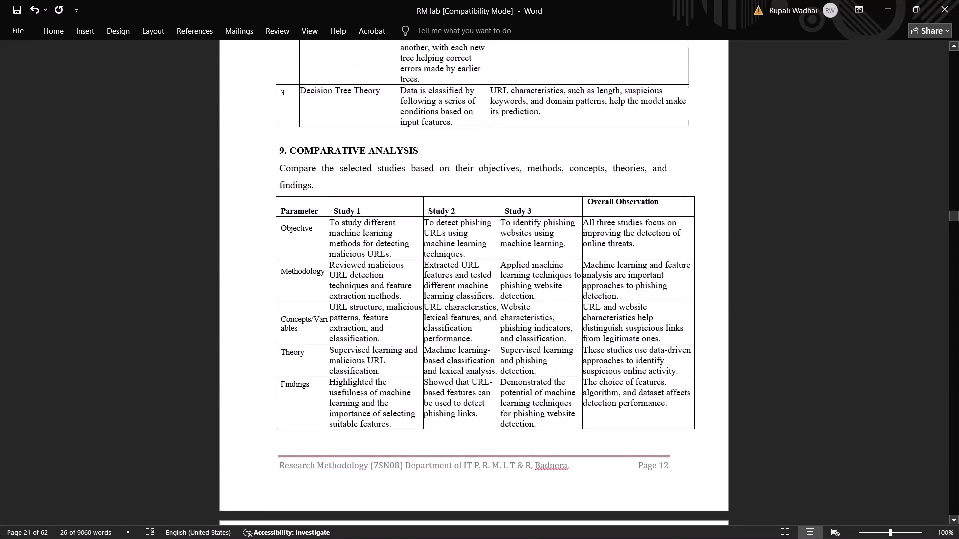
scroll(396, 252, "down", 12)
Examine Practical 02's tasks and Result/Output content, from the selected topic and keywords through the findings, research gap and Conclusion.
scroll(396, 252, "down", 6)
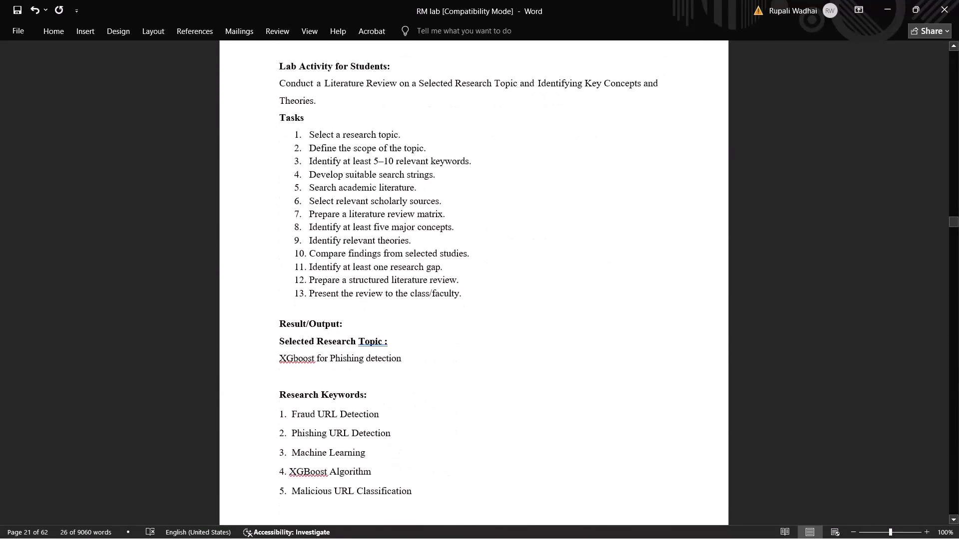
scroll(396, 252, "down", 1)
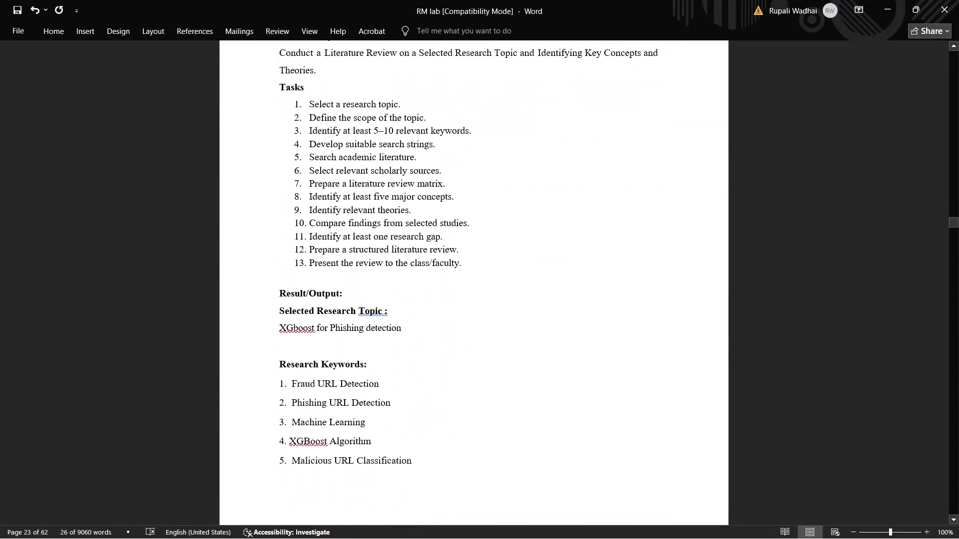
scroll(282, 333, "down", 9)
scroll(282, 334, "up", 1)
scroll(282, 334, "down", 1)
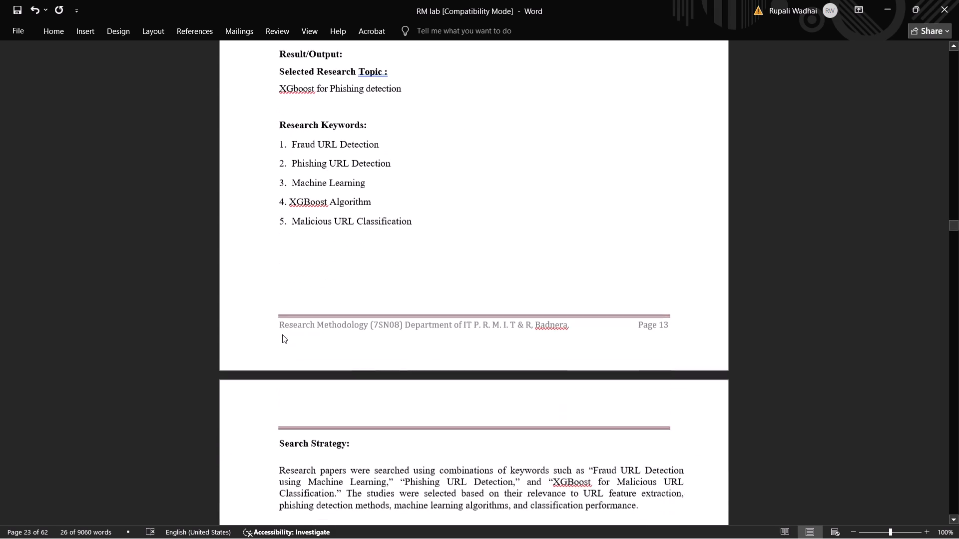
scroll(282, 334, "down", 16)
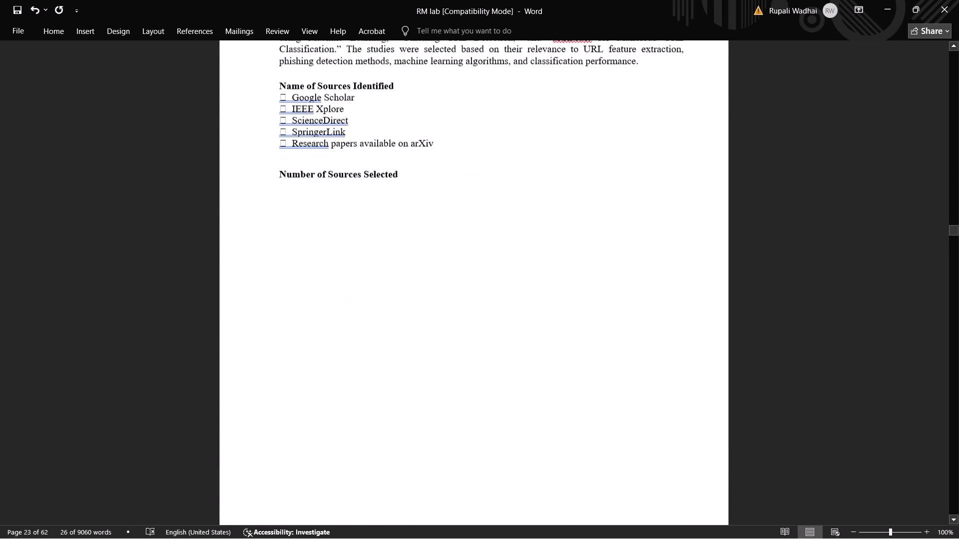
scroll(282, 334, "down", 17)
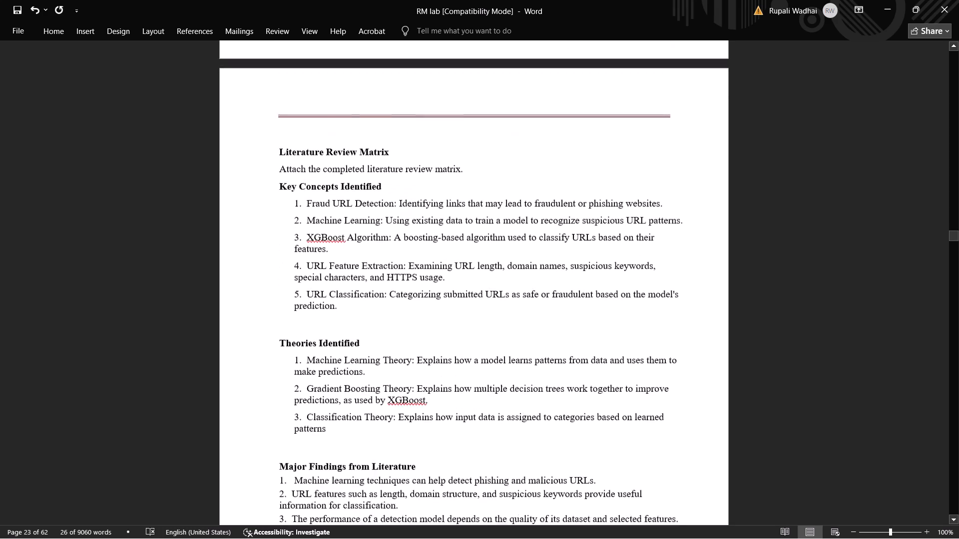
scroll(282, 334, "down", 18)
scroll(282, 334, "down", 4)
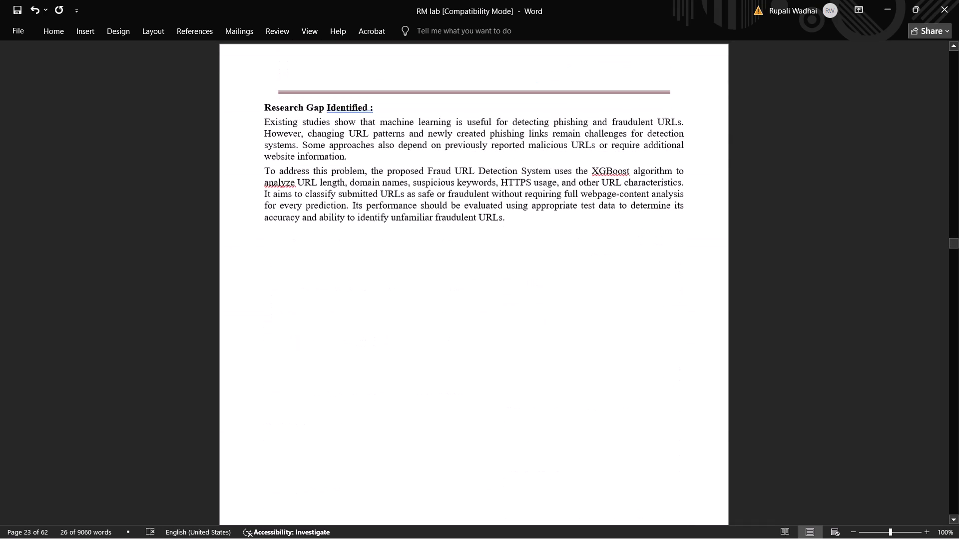
scroll(282, 334, "down", 15)
scroll(282, 334, "down", 13)
scroll(282, 334, "up", 11)
scroll(282, 334, "down", 4)
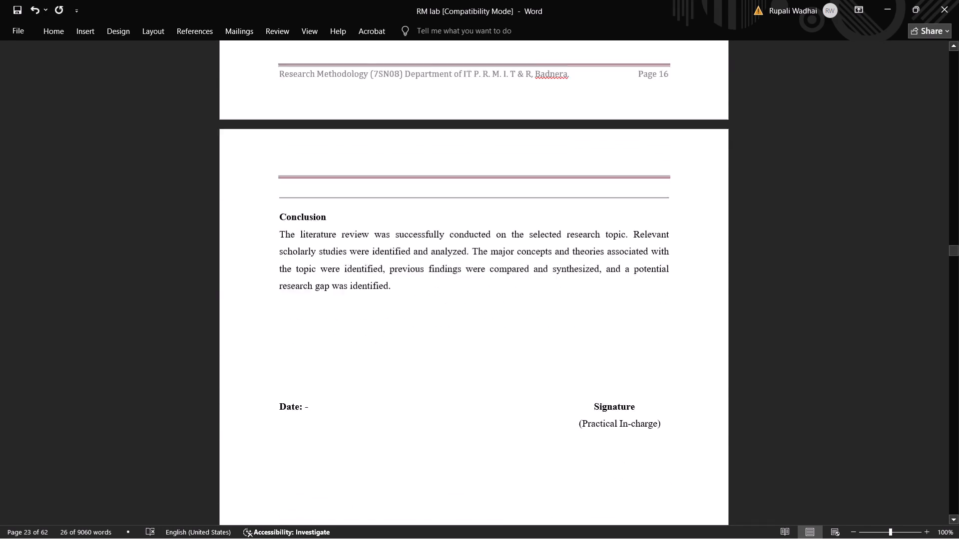
scroll(282, 334, "down", 7)
scroll(282, 334, "up", 1)
scroll(282, 332, "down", 8)
scroll(282, 332, "up", 11)
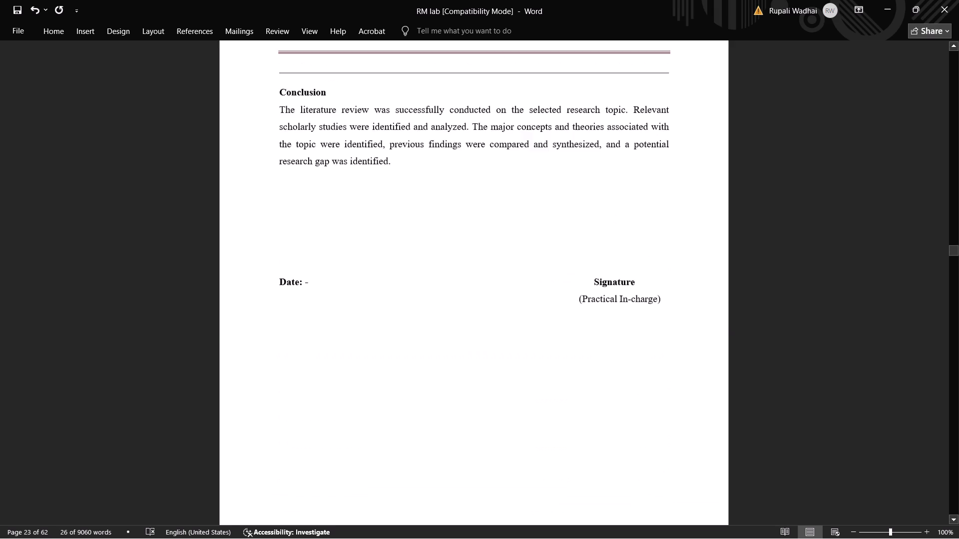
scroll(282, 332, "up", 12)
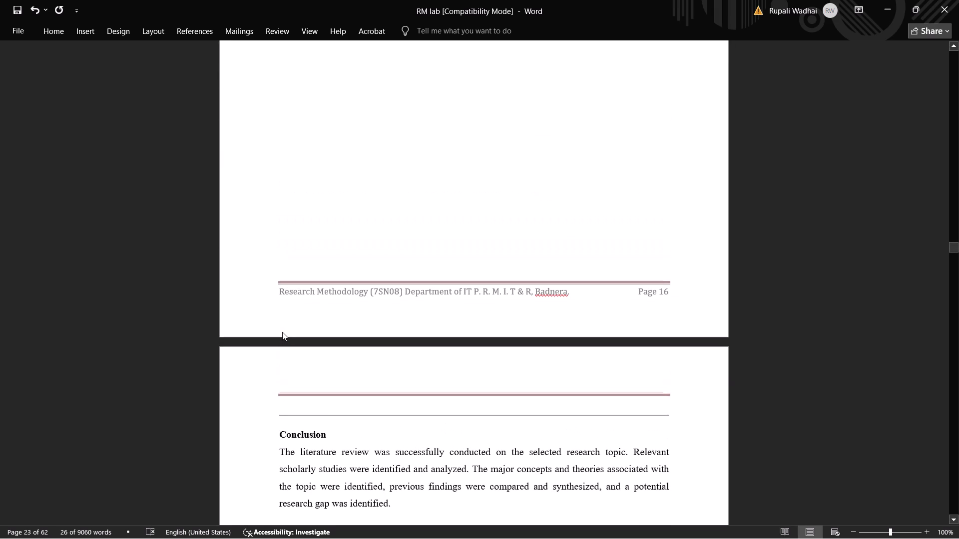
scroll(282, 332, "up", 17)
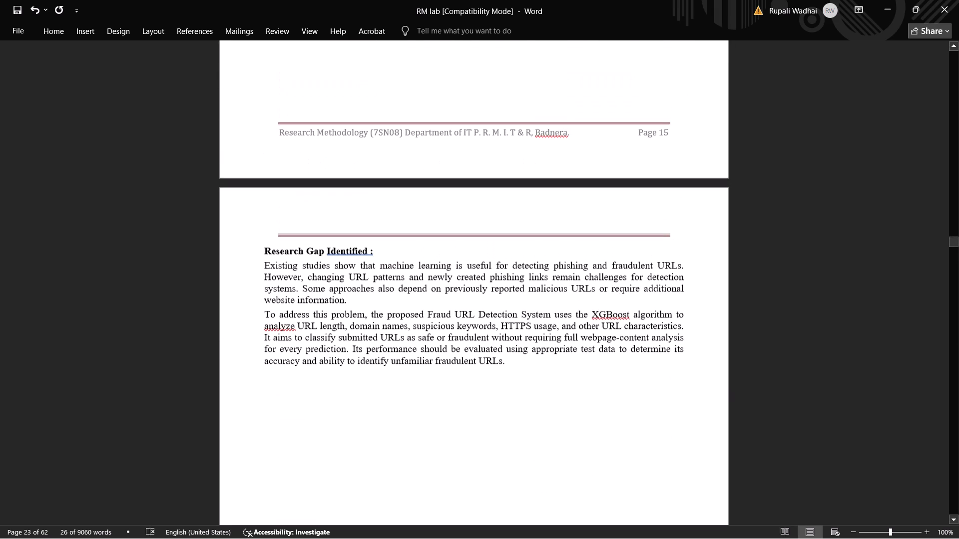
scroll(521, 359, "up", 6)
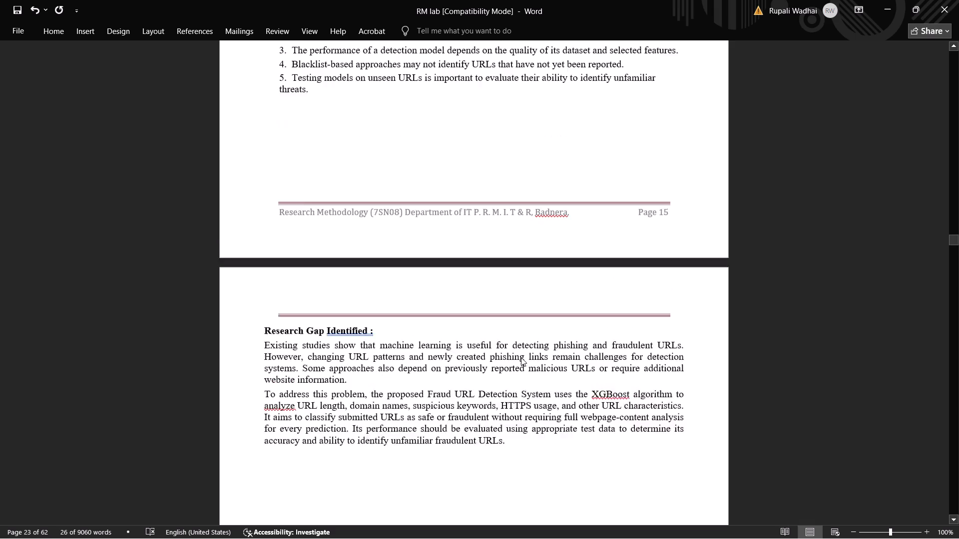
Recheck Practical 02's Result/Output from the research gap and major findings back through the theories identified to the number of sources selected.
scroll(521, 357, "up", 4)
scroll(520, 357, "down", 5)
scroll(520, 357, "up", 5)
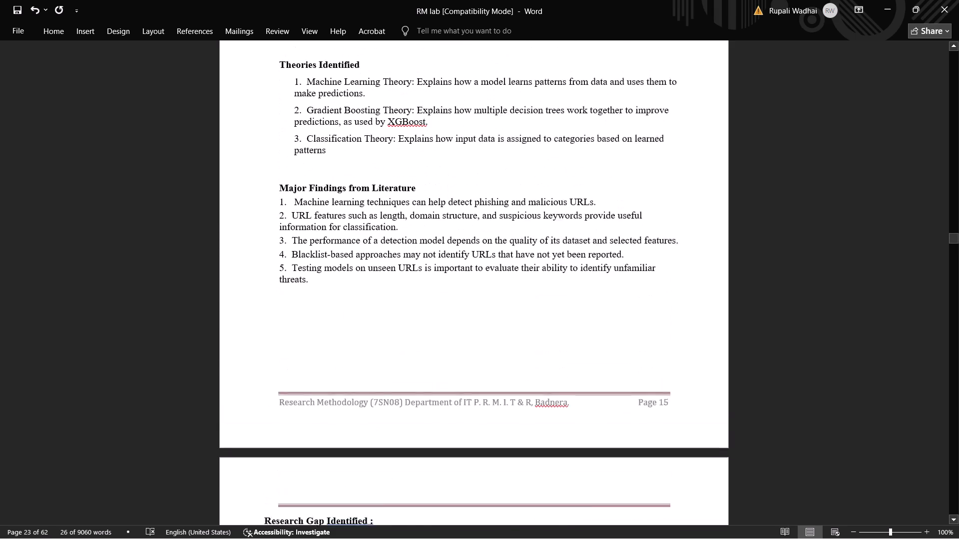
scroll(520, 357, "up", 13)
scroll(520, 357, "up", 11)
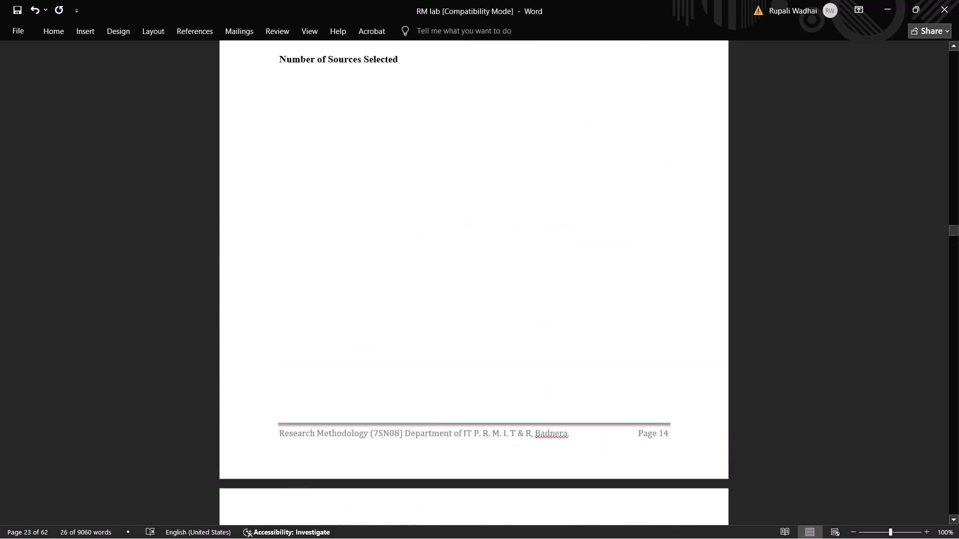
scroll(518, 349, "up", 14)
scroll(519, 346, "down", 18)
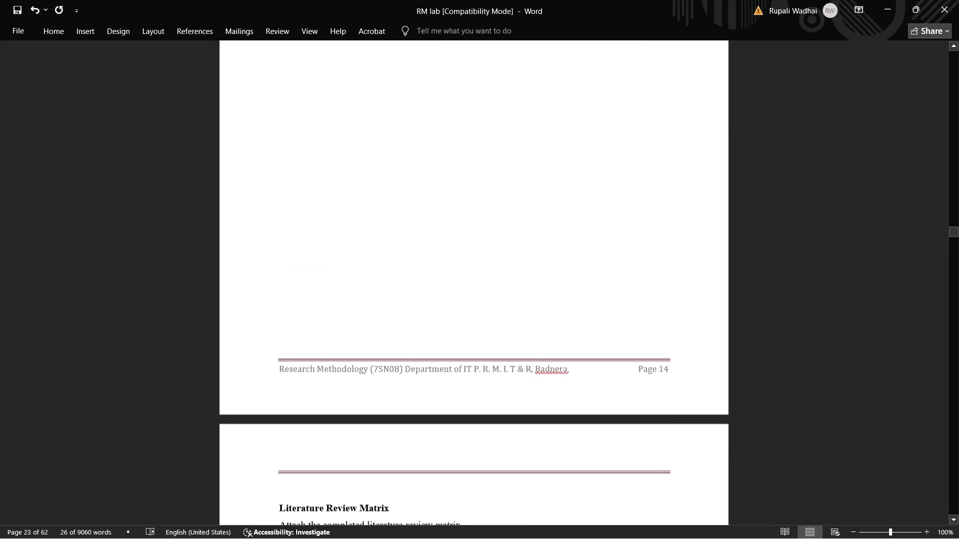
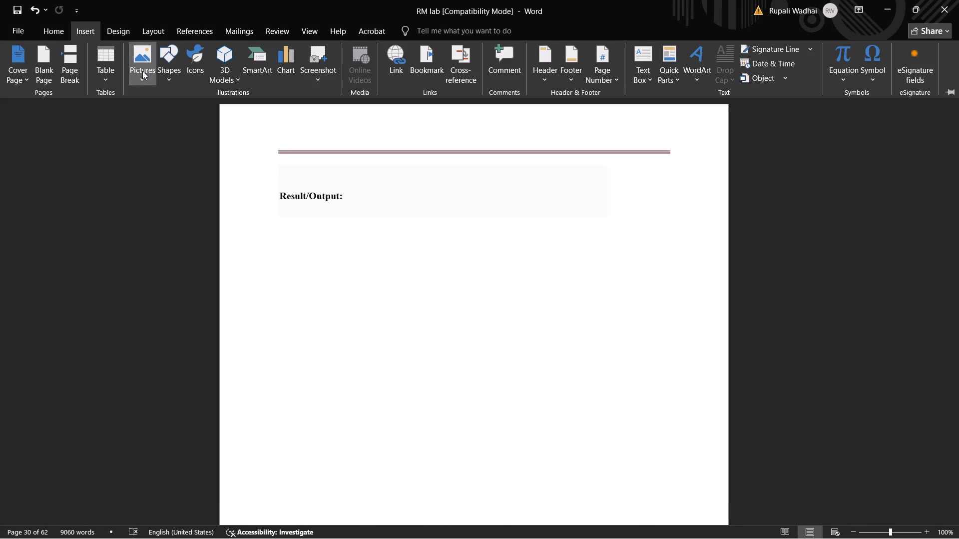
left_click(142, 71)
left_click(173, 106)
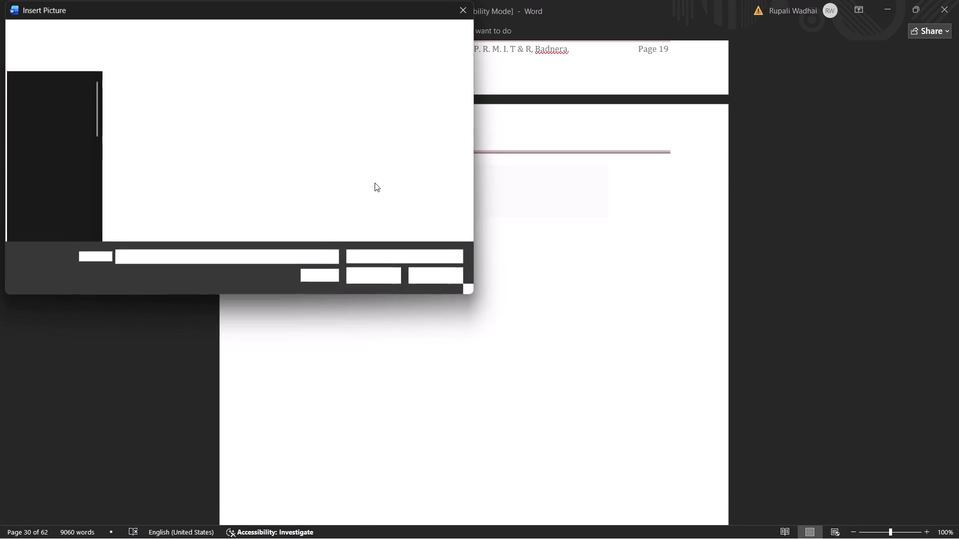
scroll(50, 224, "down", 1)
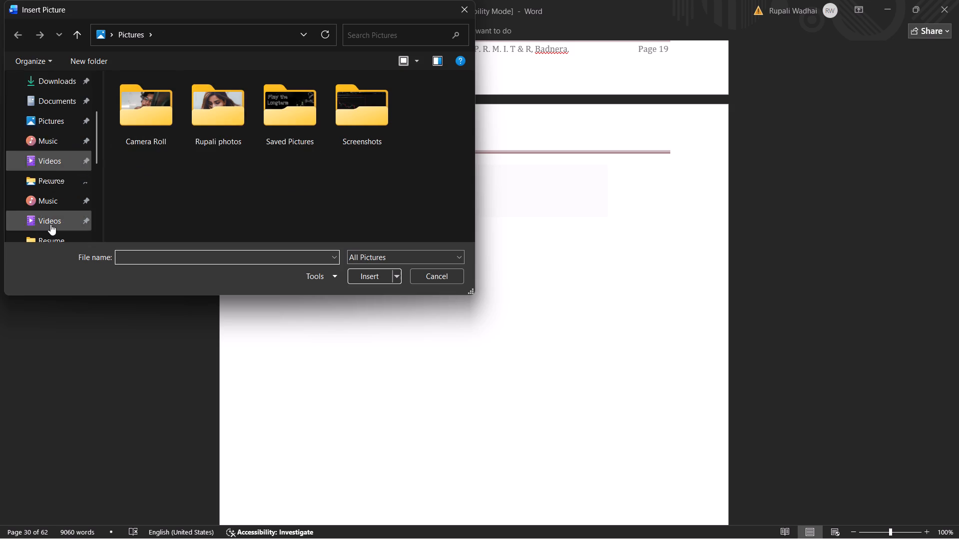
scroll(50, 224, "down", 1)
left_click(63, 154)
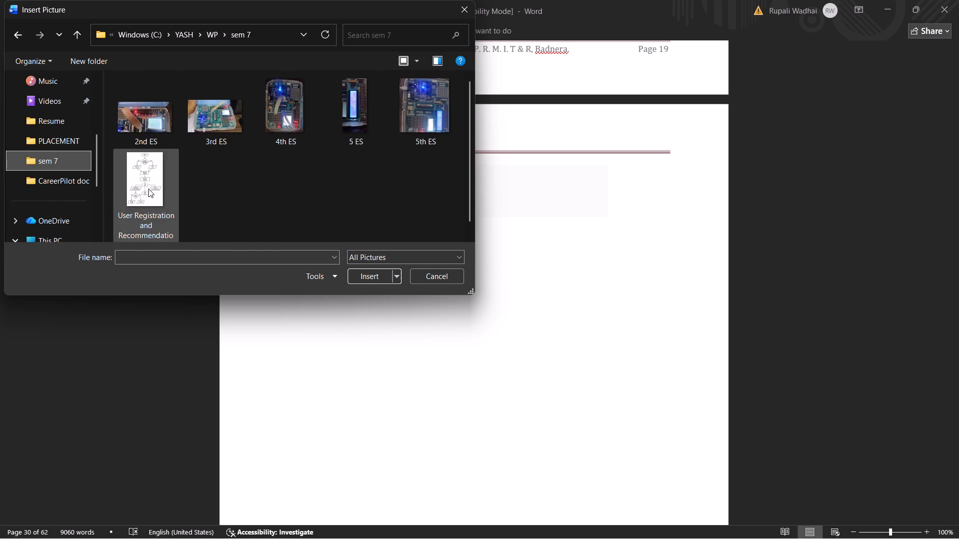
left_click(148, 189)
left_click(377, 284)
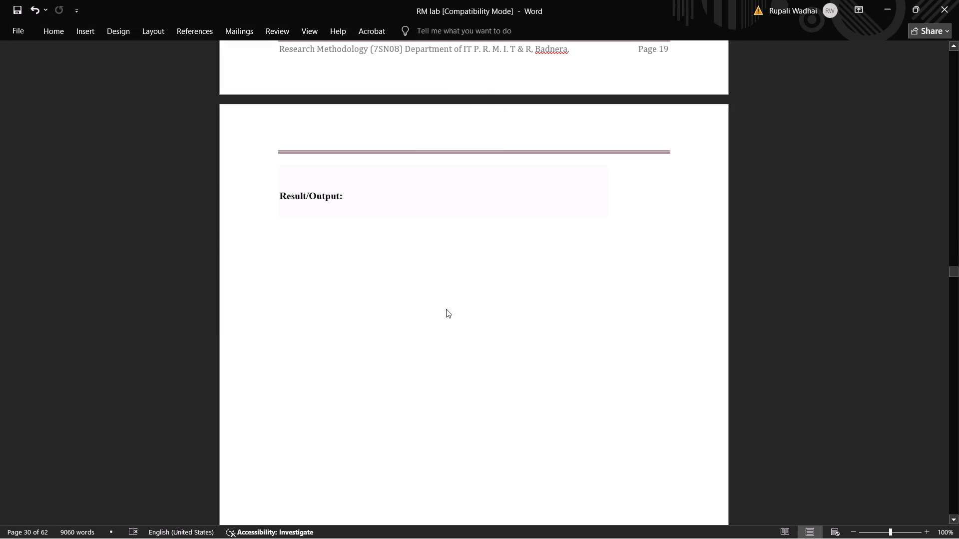
Shrink the inserted flowchart and reduce its height so it fits on the same page as the Result/Output heading.
scroll(440, 282, "up", 15)
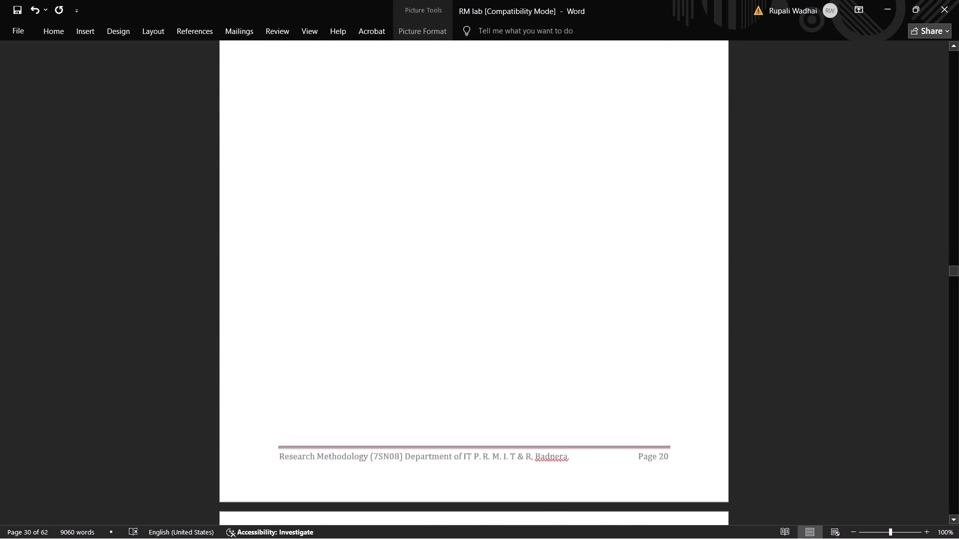
scroll(440, 276, "down", 7)
scroll(440, 271, "up", 1)
scroll(440, 271, "down", 17)
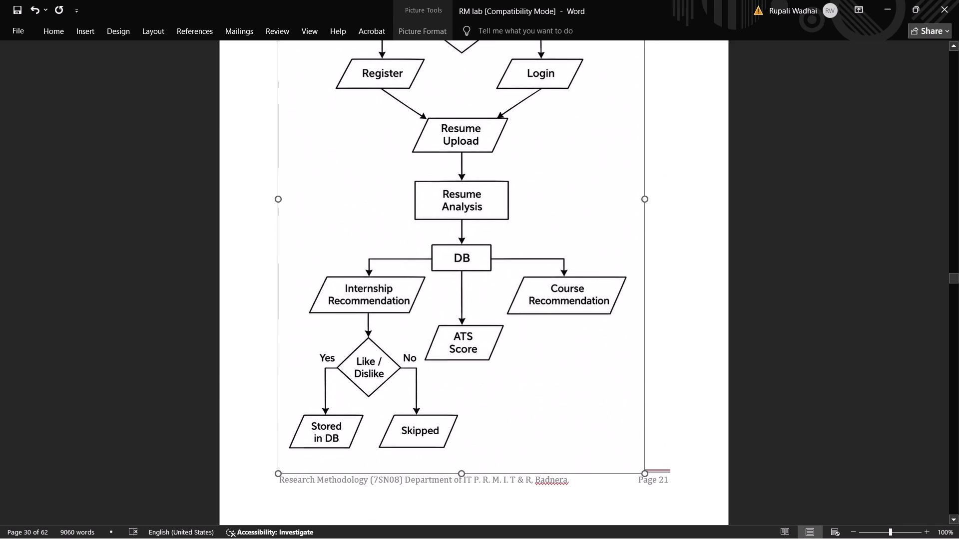
left_click_drag(646, 477, 590, 290)
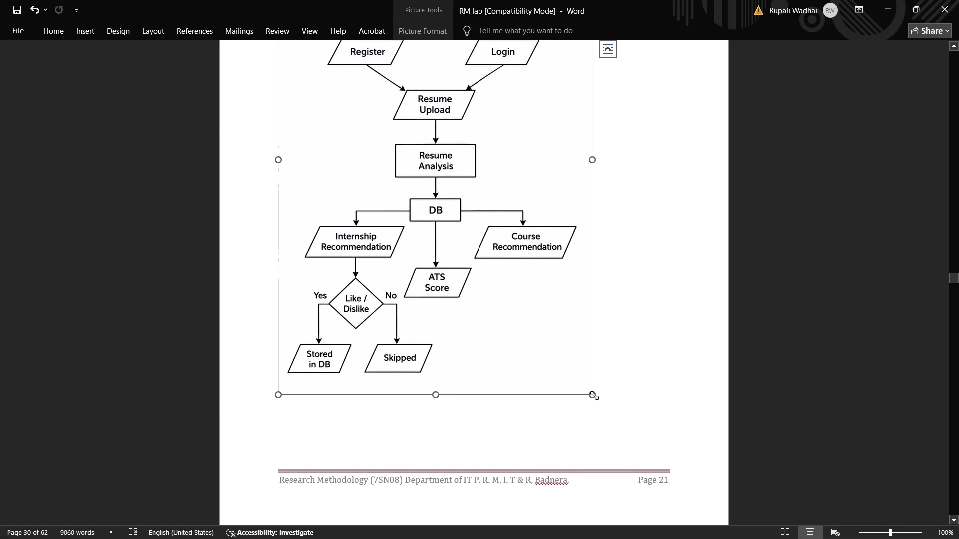
left_click_drag(594, 395, 600, 176)
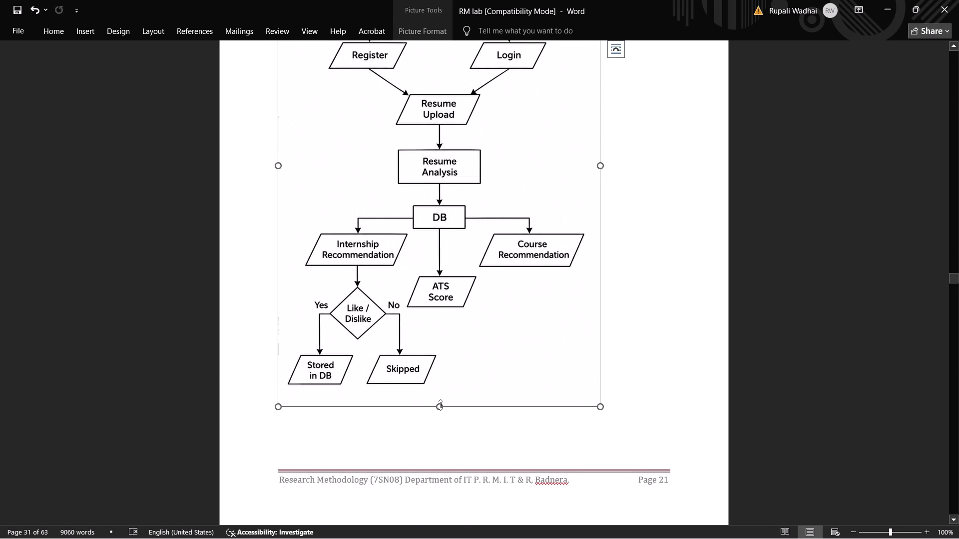
left_click_drag(441, 405, 488, 222)
Enlarge the flowchart to nearly the text width and stretch it downward to fill the page below Result/Output, and deselect it.
scroll(417, 351, "up", 3)
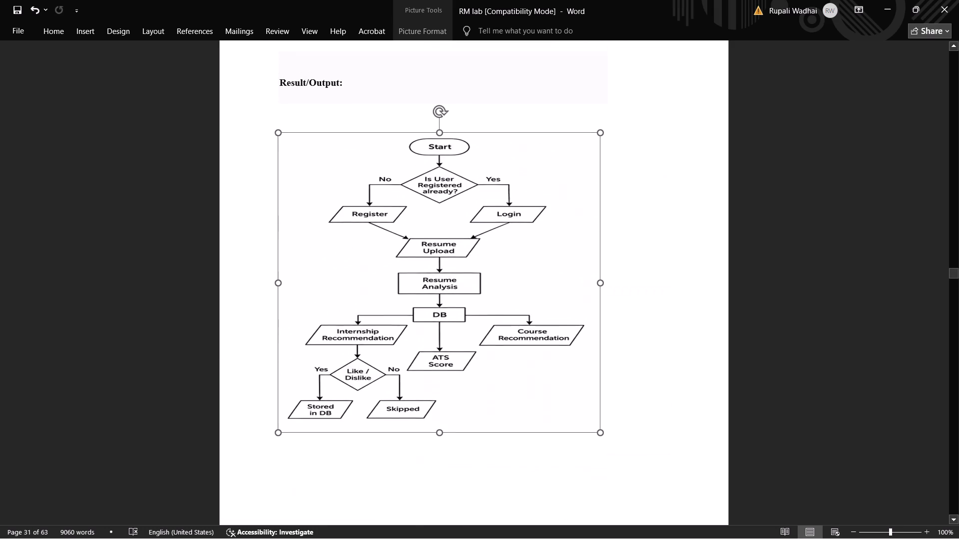
left_click_drag(417, 232, 457, 172)
left_click_drag(278, 131, 276, 110)
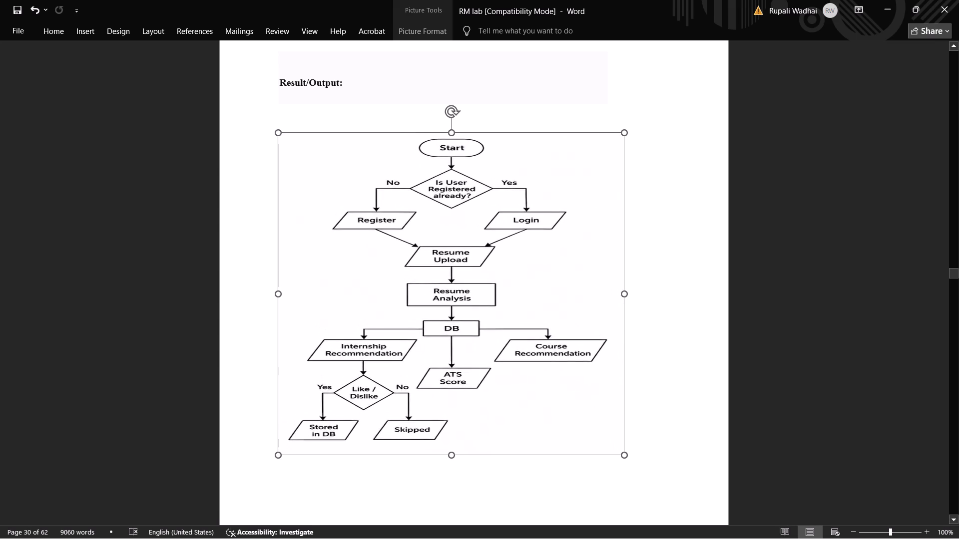
left_click_drag(276, 110, 265, 91)
scroll(675, 355, "down", 2)
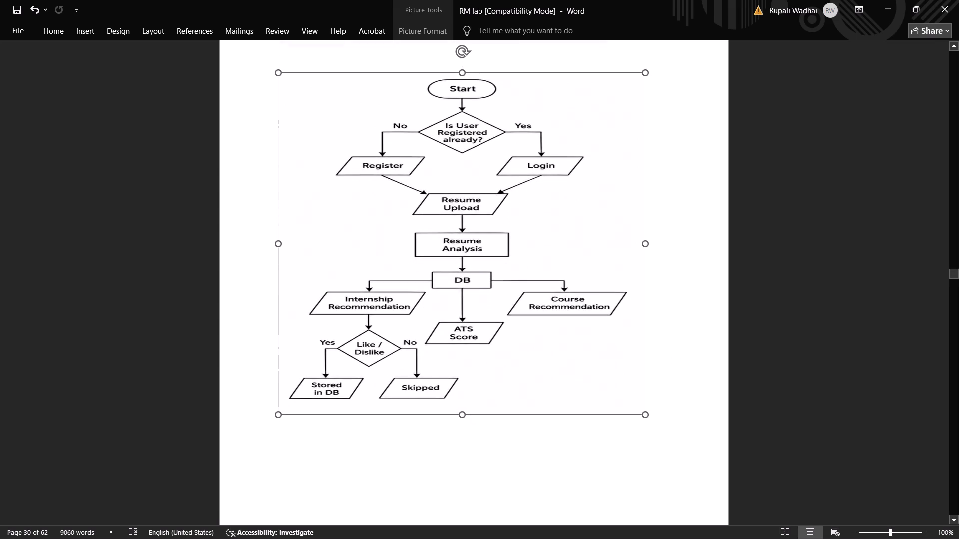
left_click_drag(461, 415, 464, 479)
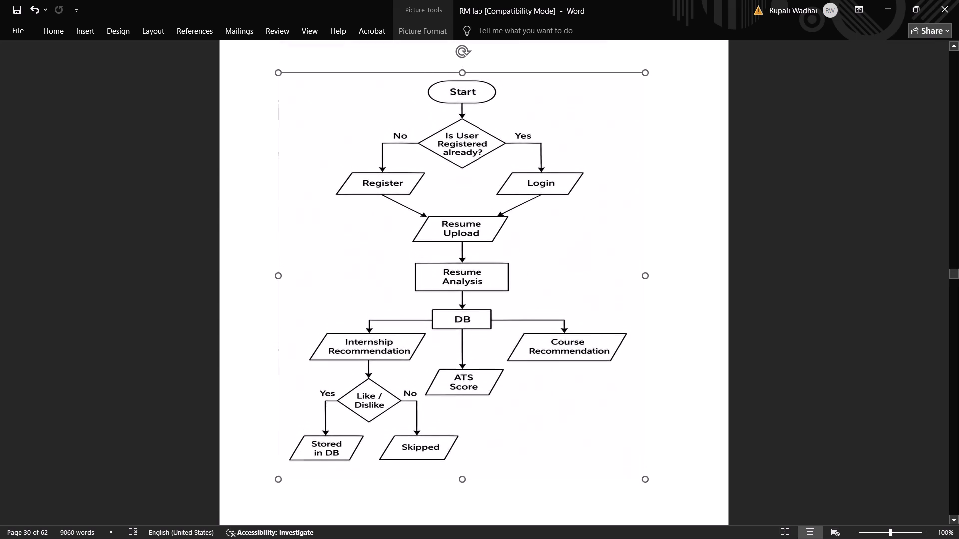
left_click_drag(464, 479, 461, 511)
left_click(707, 316)
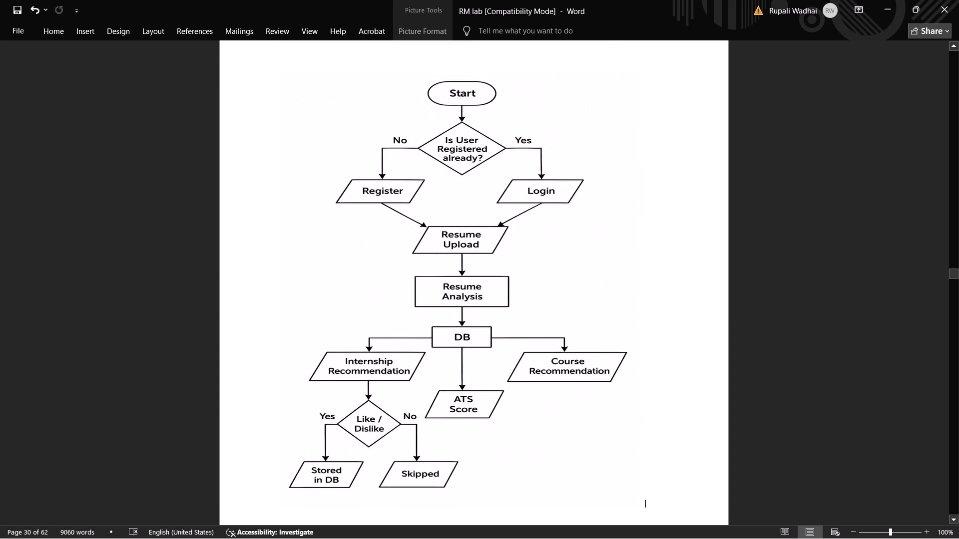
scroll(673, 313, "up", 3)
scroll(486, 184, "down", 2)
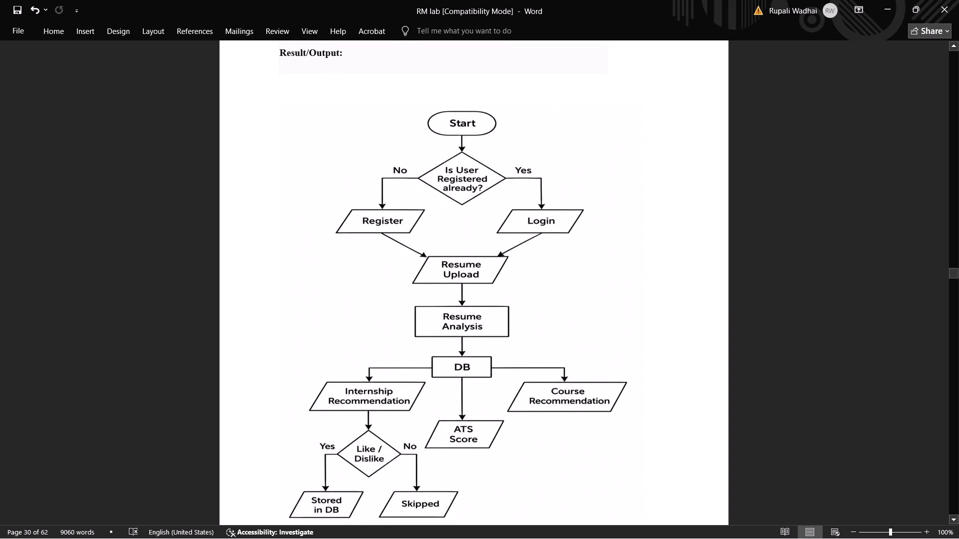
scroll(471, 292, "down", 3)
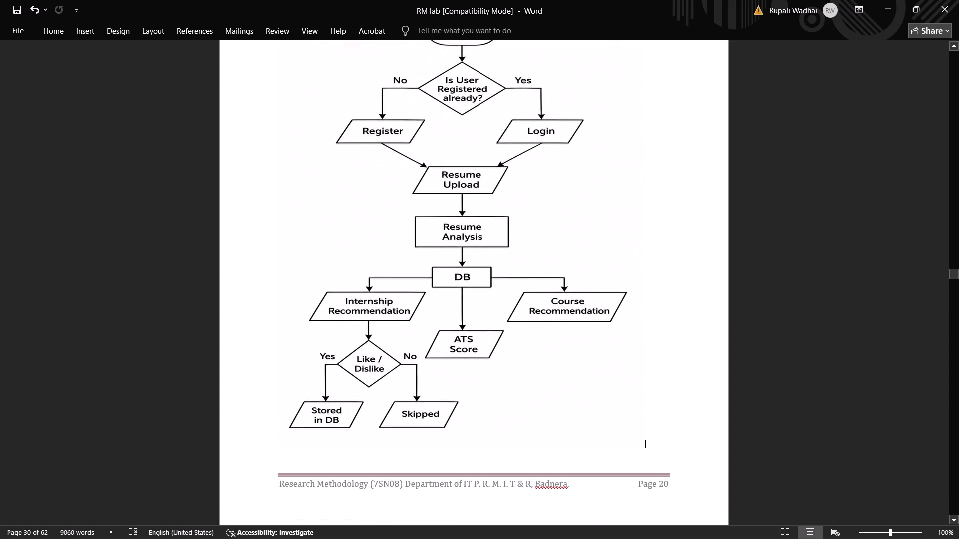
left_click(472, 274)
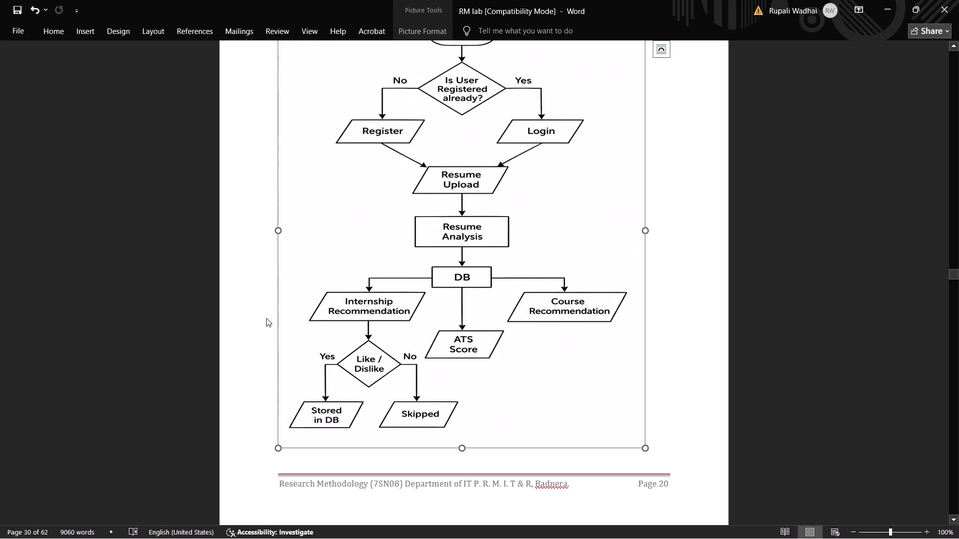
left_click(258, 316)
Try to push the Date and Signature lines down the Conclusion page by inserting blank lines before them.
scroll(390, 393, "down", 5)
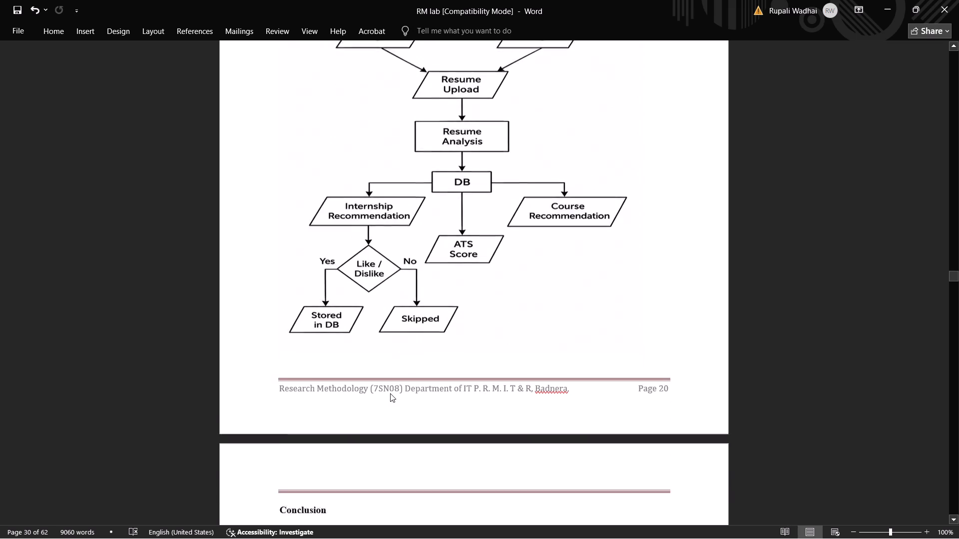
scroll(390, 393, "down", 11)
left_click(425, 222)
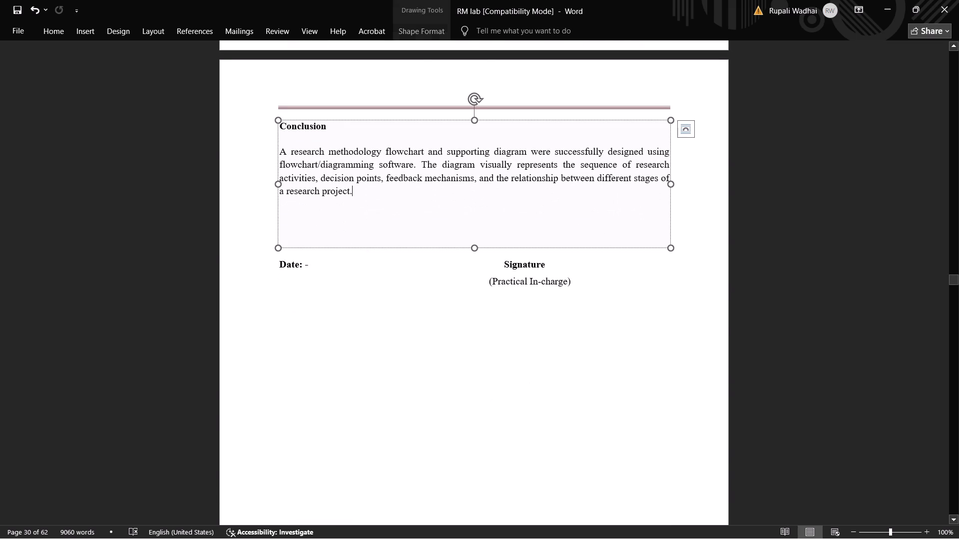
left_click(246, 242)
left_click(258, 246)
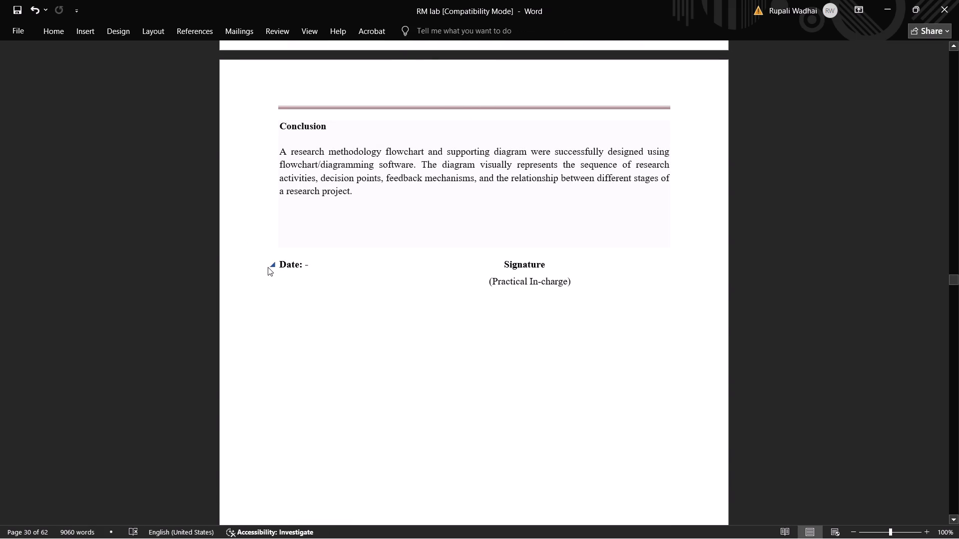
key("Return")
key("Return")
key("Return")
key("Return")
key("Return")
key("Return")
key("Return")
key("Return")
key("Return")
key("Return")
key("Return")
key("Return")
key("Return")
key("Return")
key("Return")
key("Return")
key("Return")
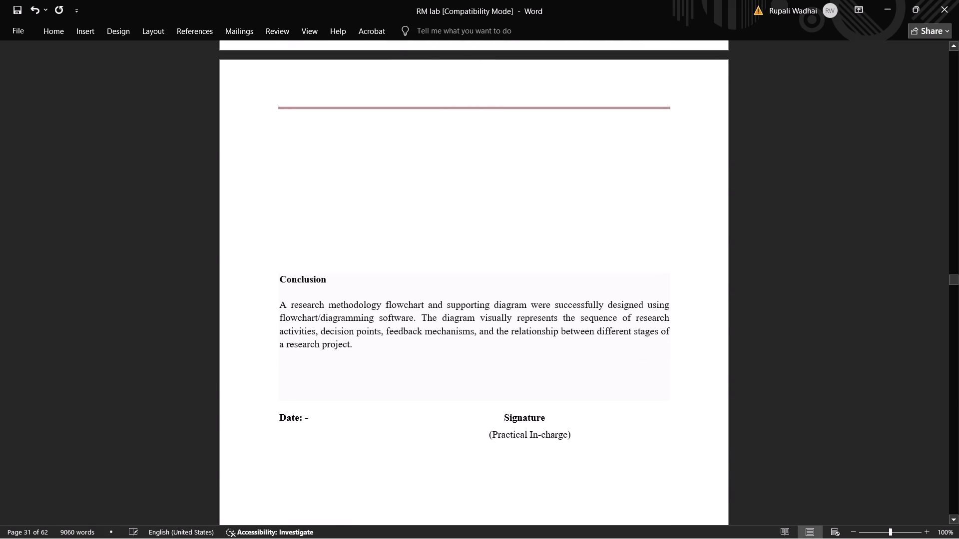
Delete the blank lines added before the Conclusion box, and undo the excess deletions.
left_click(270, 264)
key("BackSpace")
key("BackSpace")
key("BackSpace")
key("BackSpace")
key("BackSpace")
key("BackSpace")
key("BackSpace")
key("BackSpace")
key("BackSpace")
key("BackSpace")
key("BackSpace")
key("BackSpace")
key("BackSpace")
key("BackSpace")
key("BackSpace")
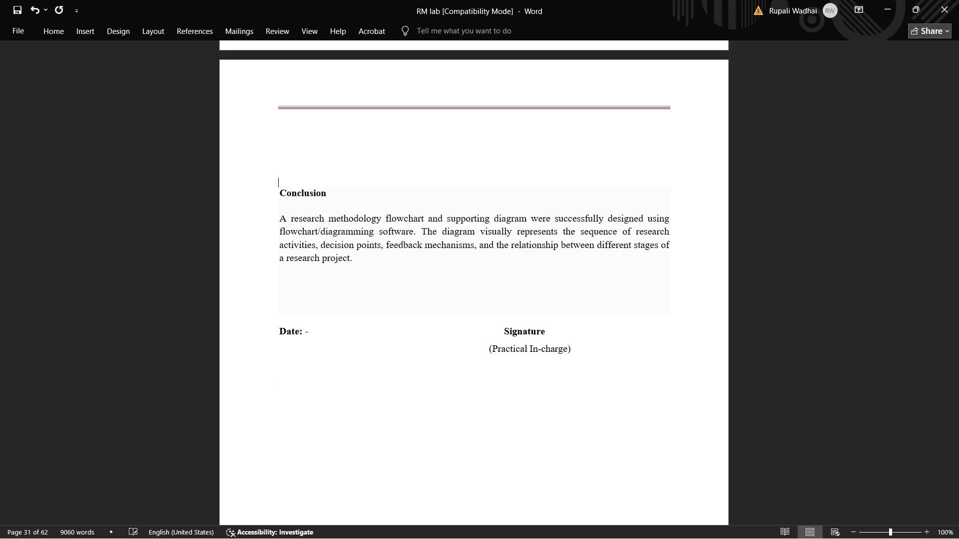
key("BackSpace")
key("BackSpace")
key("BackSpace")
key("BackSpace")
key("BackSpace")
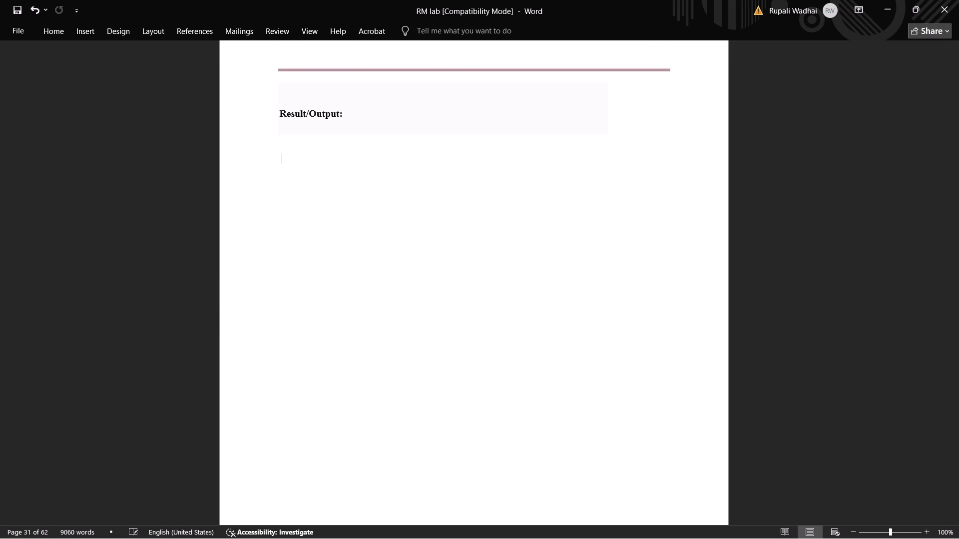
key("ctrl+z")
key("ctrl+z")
Copy the Date, Signature and (Practical In-charge) lines below the Conclusion box, and delete them from there.
scroll(374, 263, "down", 5)
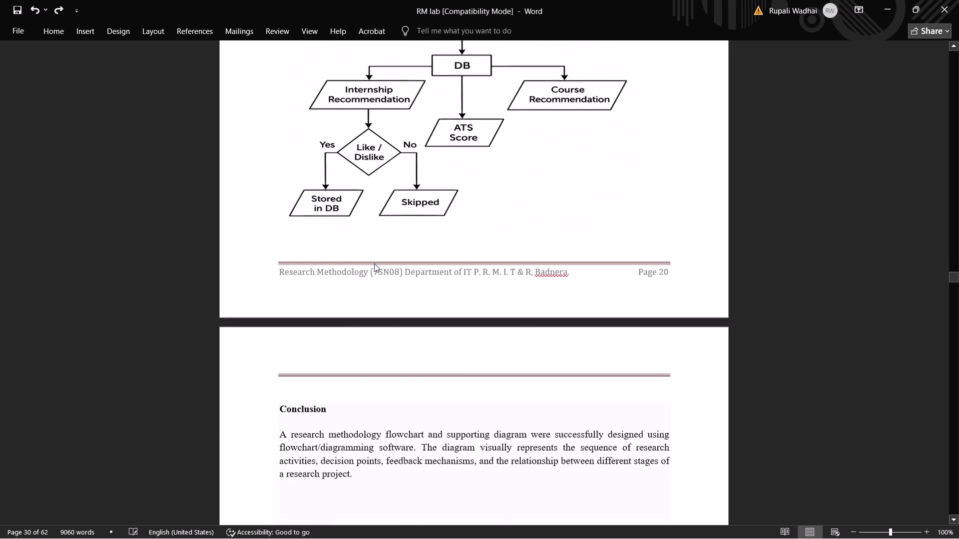
scroll(374, 264, "down", 3)
left_click_drag(591, 449, 284, 419)
key("ctrl+c")
key("BackSpace")
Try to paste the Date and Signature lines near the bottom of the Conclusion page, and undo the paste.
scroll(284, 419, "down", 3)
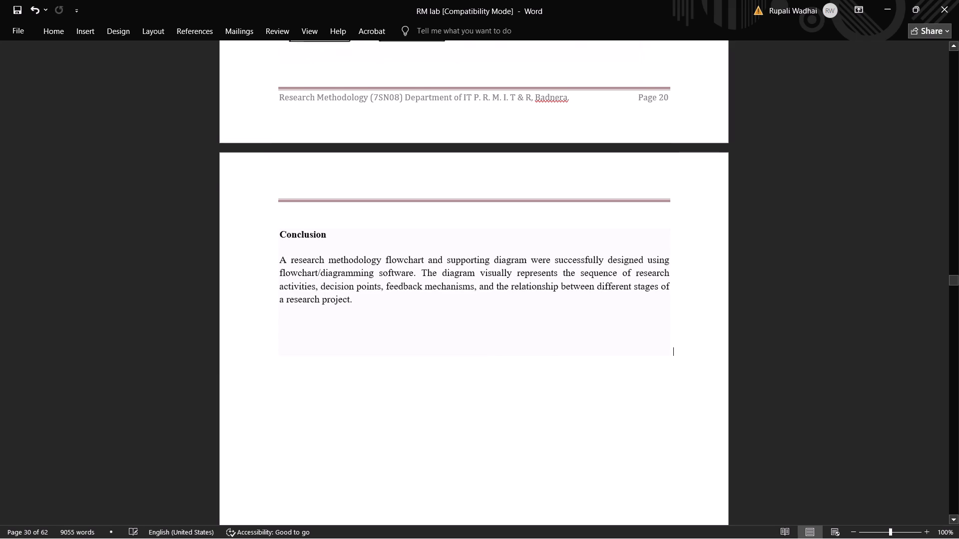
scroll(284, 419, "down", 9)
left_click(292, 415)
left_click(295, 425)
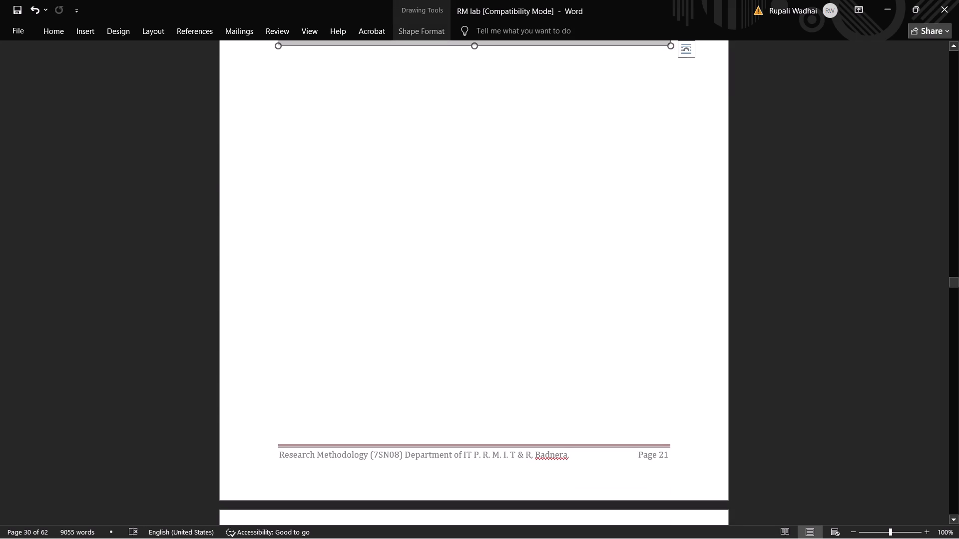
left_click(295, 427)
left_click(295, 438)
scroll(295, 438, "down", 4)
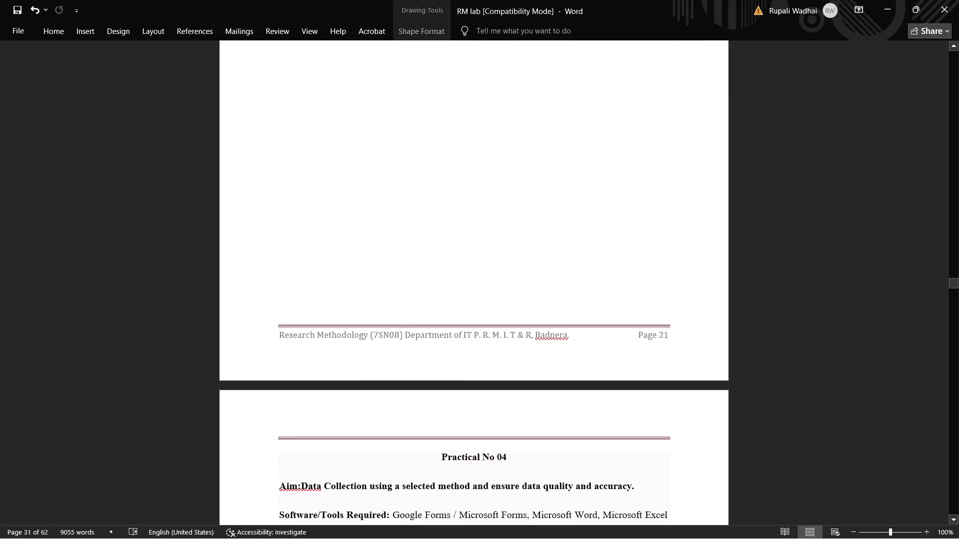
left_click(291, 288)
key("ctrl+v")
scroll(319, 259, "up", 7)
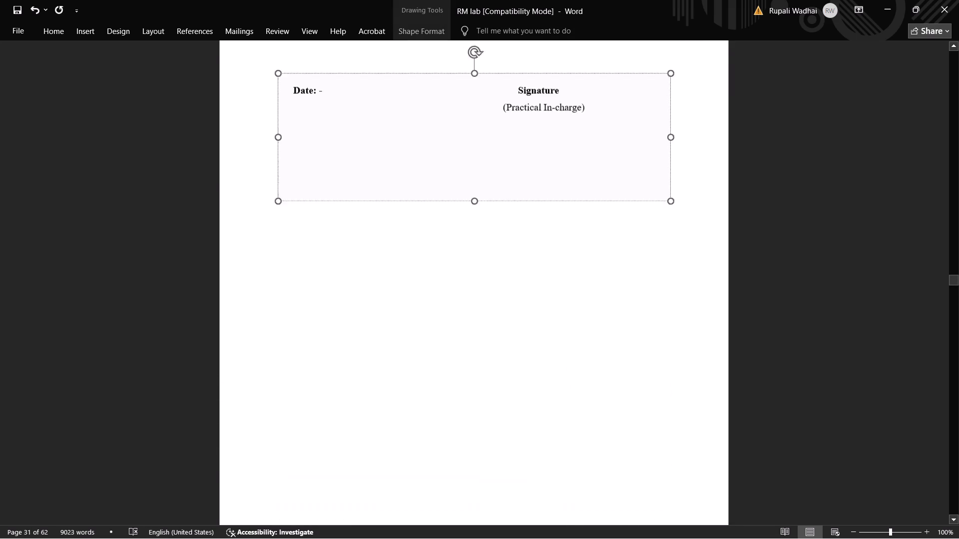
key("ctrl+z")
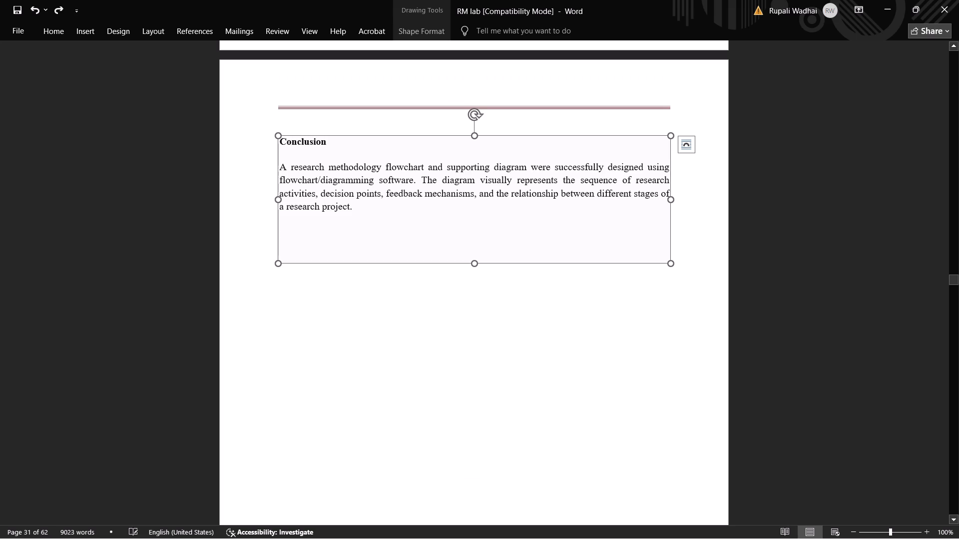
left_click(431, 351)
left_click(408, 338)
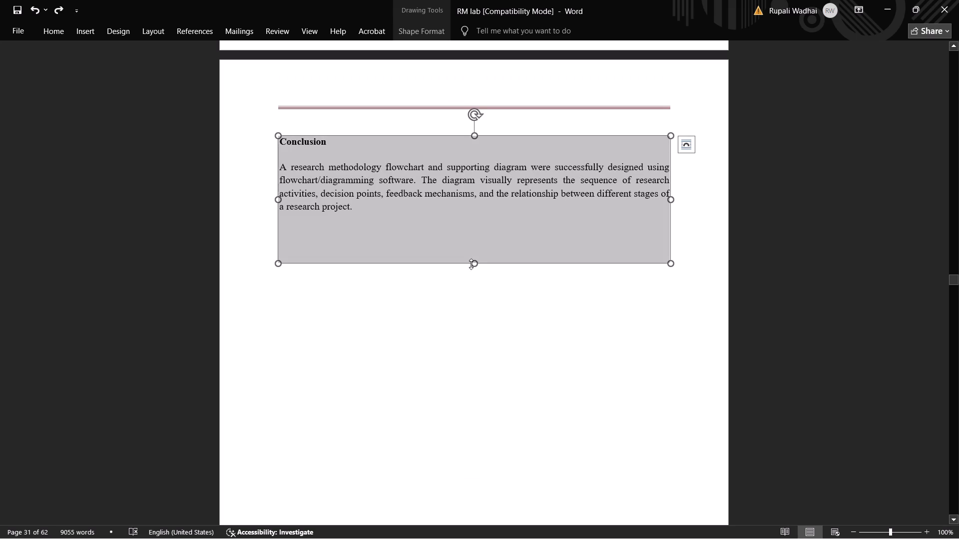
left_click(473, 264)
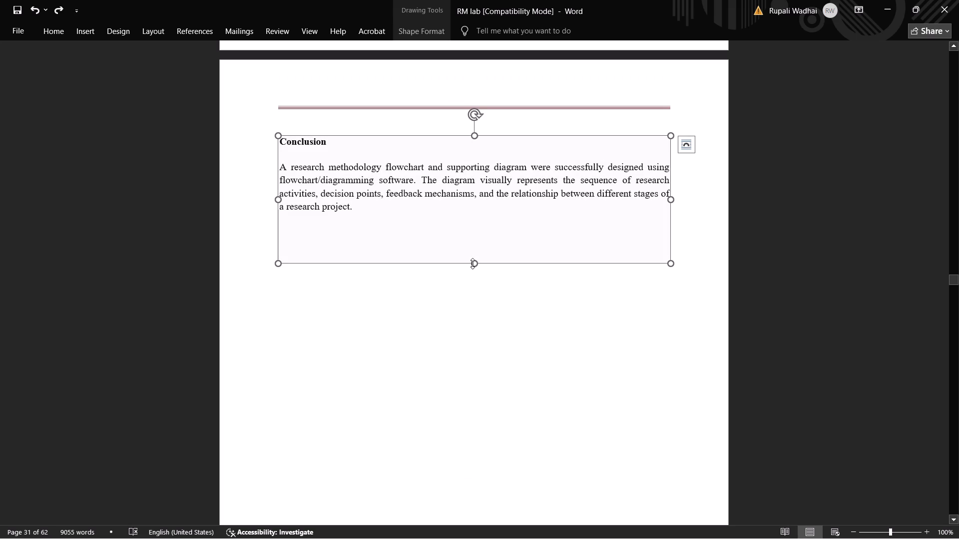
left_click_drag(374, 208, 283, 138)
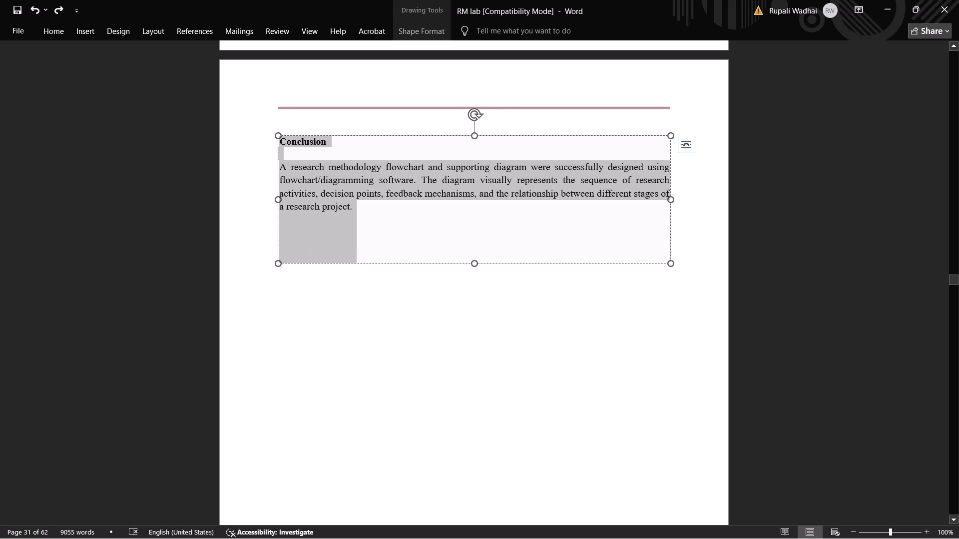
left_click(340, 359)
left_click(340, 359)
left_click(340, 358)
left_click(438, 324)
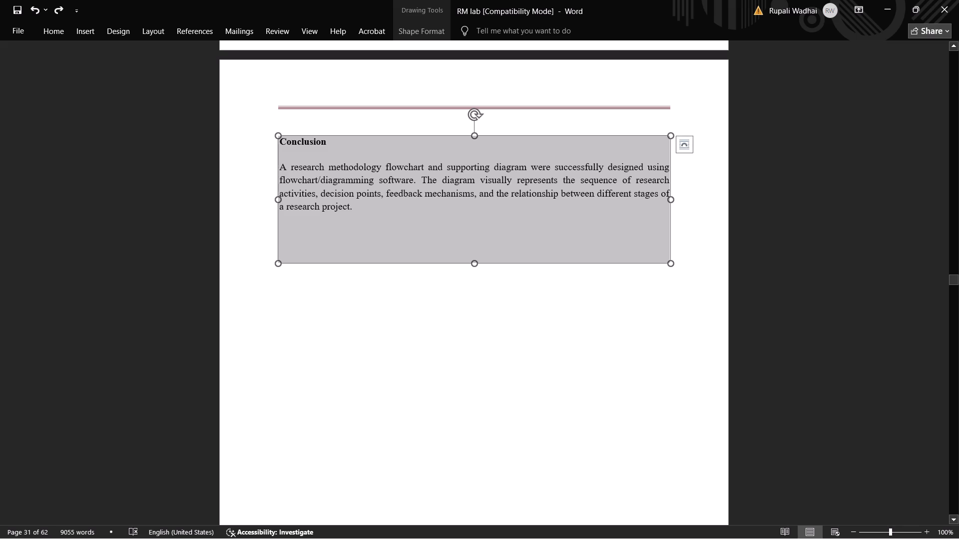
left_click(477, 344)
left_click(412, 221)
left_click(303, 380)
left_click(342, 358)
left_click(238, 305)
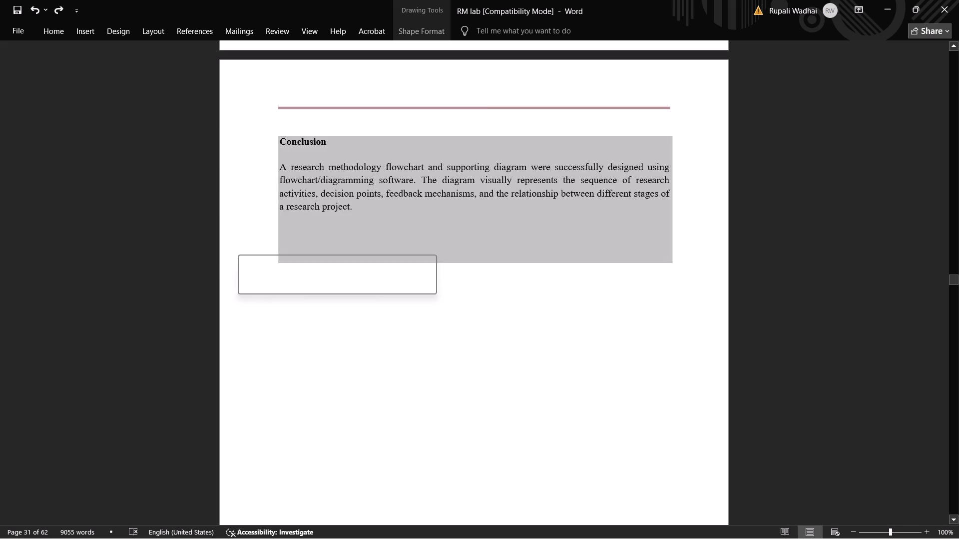
Stretch the Conclusion text box downward to just above the footer of page 21.
left_click(522, 296)
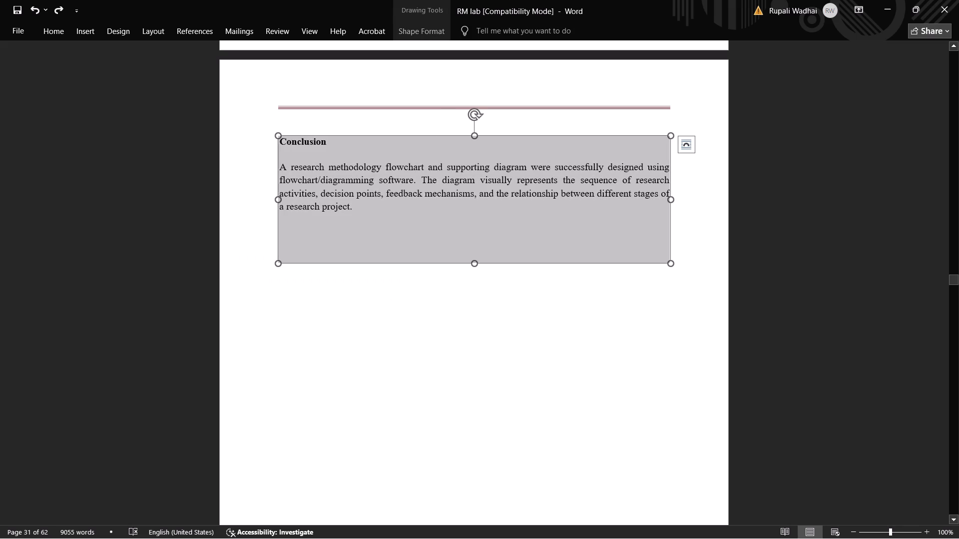
left_click_drag(473, 267, 477, 538)
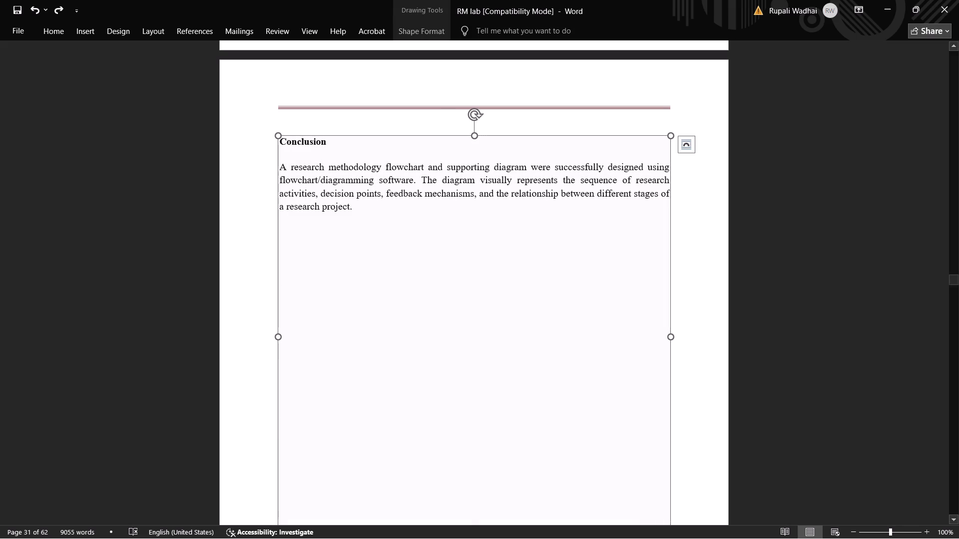
scroll(434, 326, "down", 9)
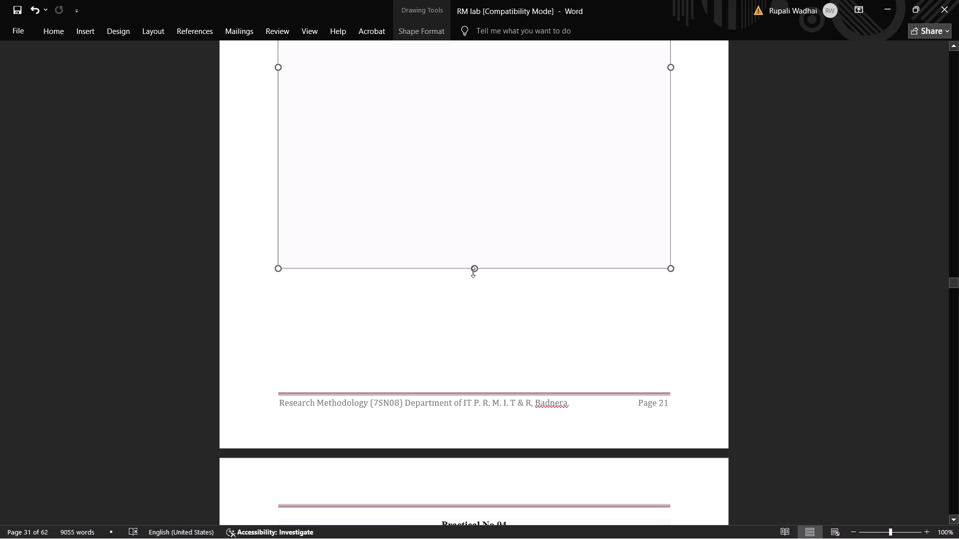
left_click_drag(473, 272, 452, 365)
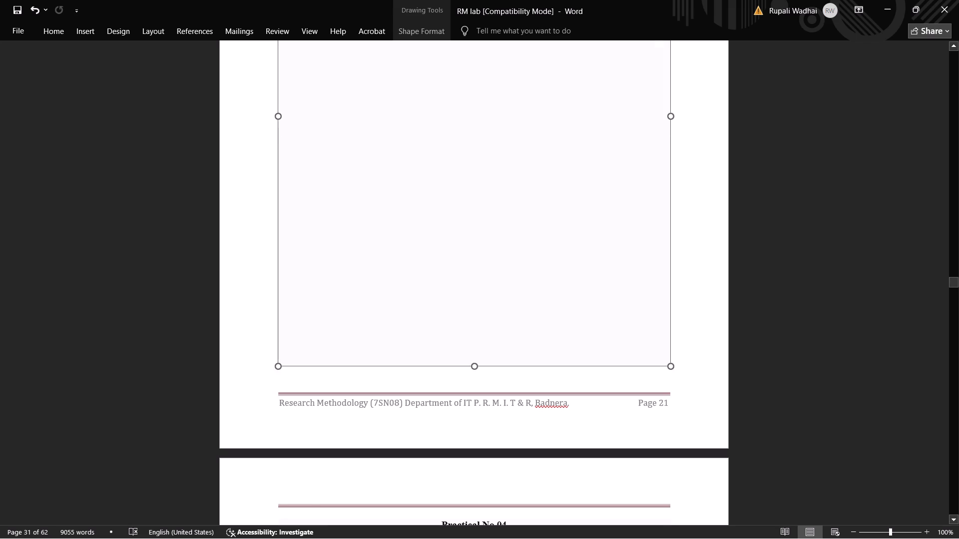
left_click_drag(452, 365, 447, 387)
Add blank lines below the Conclusion paragraph inside its box, and paste the copied Date and Signature lines there.
left_click(332, 353)
scroll(332, 368, "down", 2)
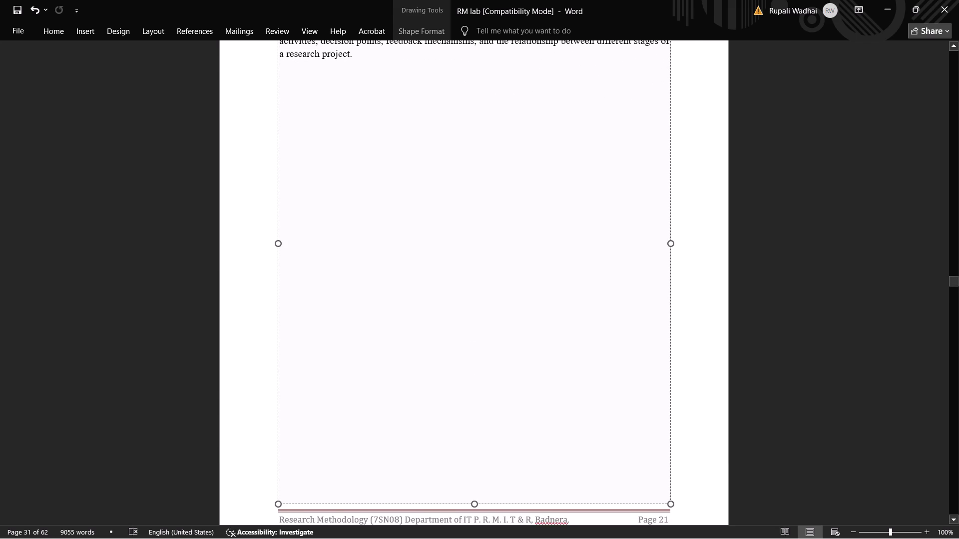
left_click(463, 100)
key("Return")
key("Return")
key("Return")
key("Return")
key("Return")
key("Return")
key("Return")
key("Return")
key("Return")
key("Return")
key("Return")
key("Return")
key("Return")
key("Return")
key("Return")
key("Return")
key("Return")
key("Return")
key("Return")
key("Return")
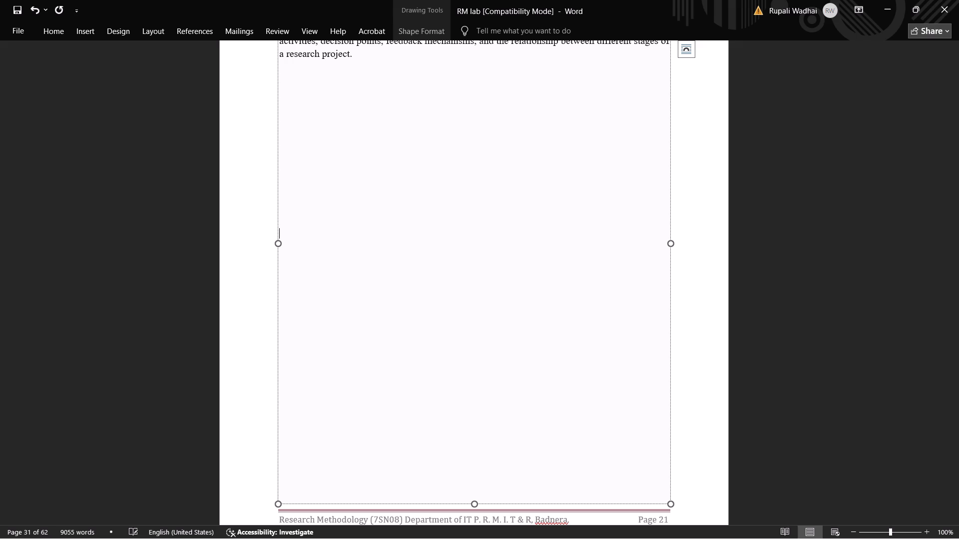
key("Return")
key("ctrl+v")
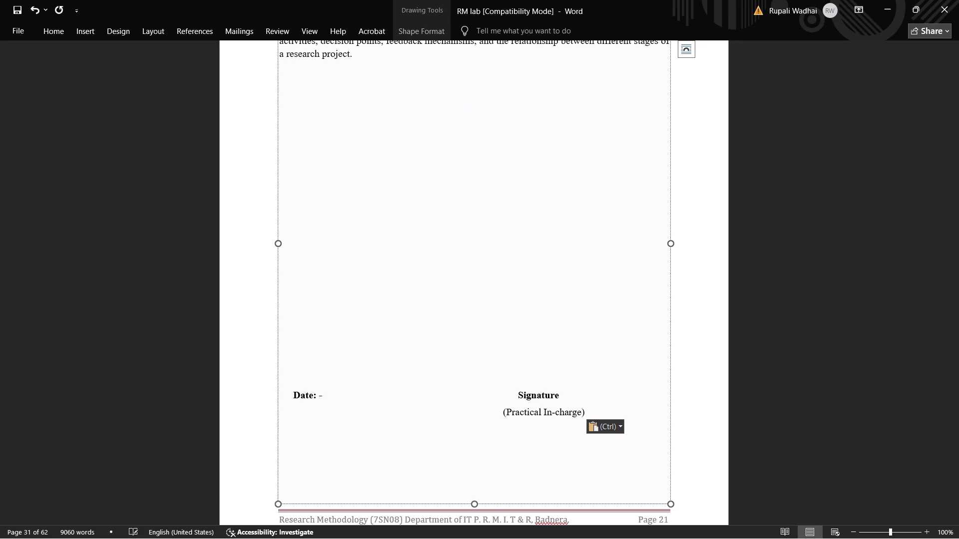
Insert six blank lines above the Date and Signature lines to move them to the bottom of the Conclusion box.
left_click(319, 373)
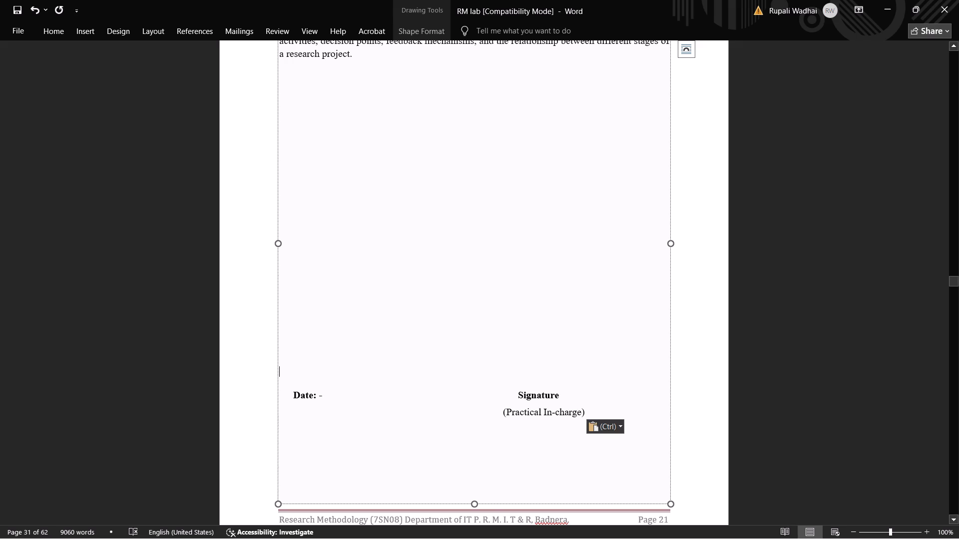
key("Return")
key("Return")
key("Return")
key("Return")
key("Return")
key("Return")
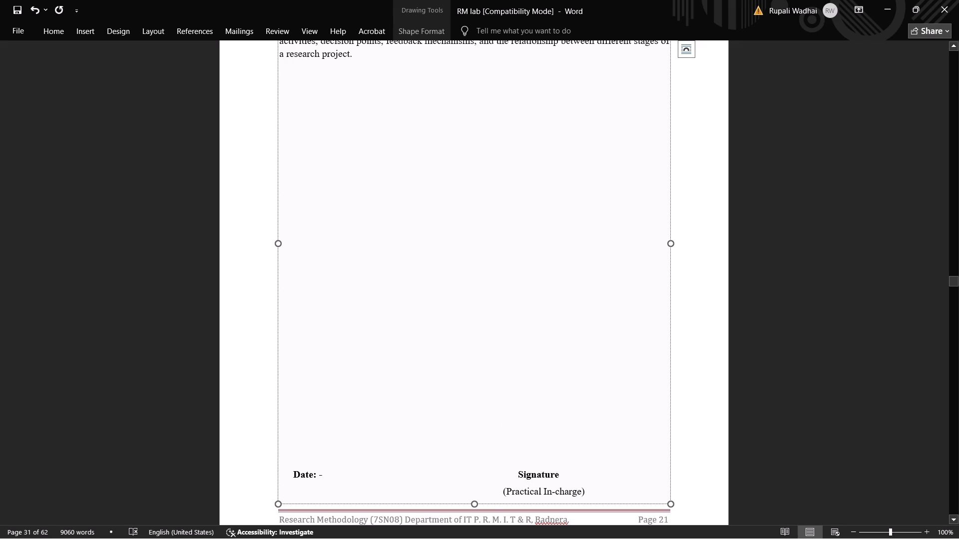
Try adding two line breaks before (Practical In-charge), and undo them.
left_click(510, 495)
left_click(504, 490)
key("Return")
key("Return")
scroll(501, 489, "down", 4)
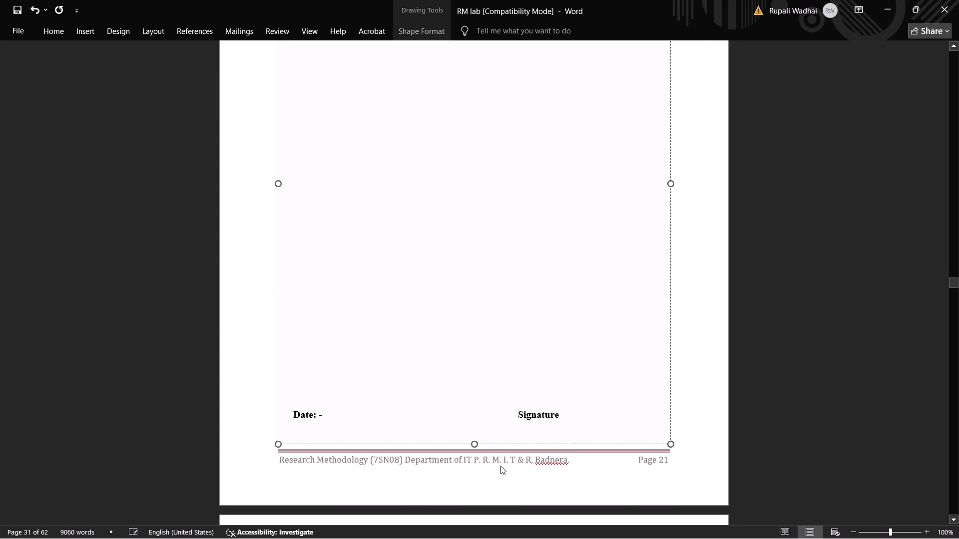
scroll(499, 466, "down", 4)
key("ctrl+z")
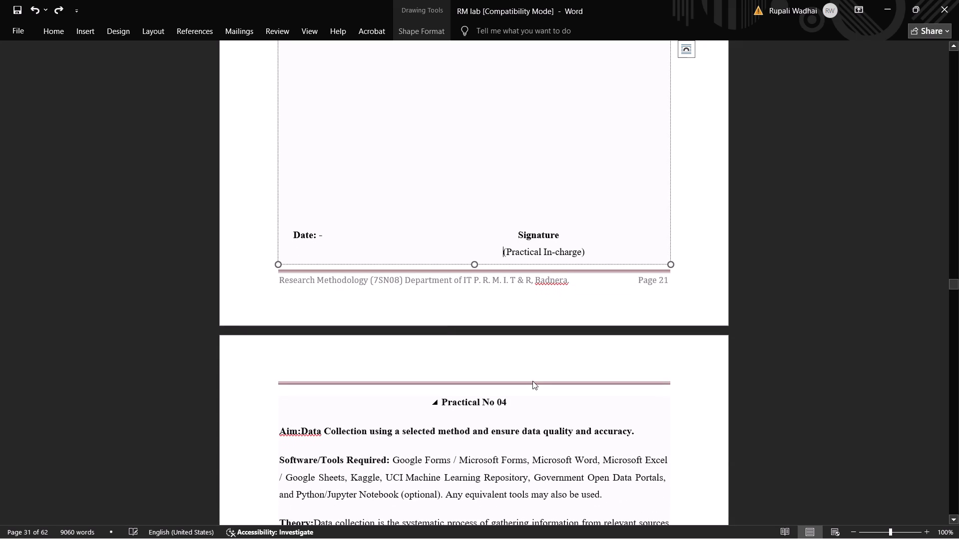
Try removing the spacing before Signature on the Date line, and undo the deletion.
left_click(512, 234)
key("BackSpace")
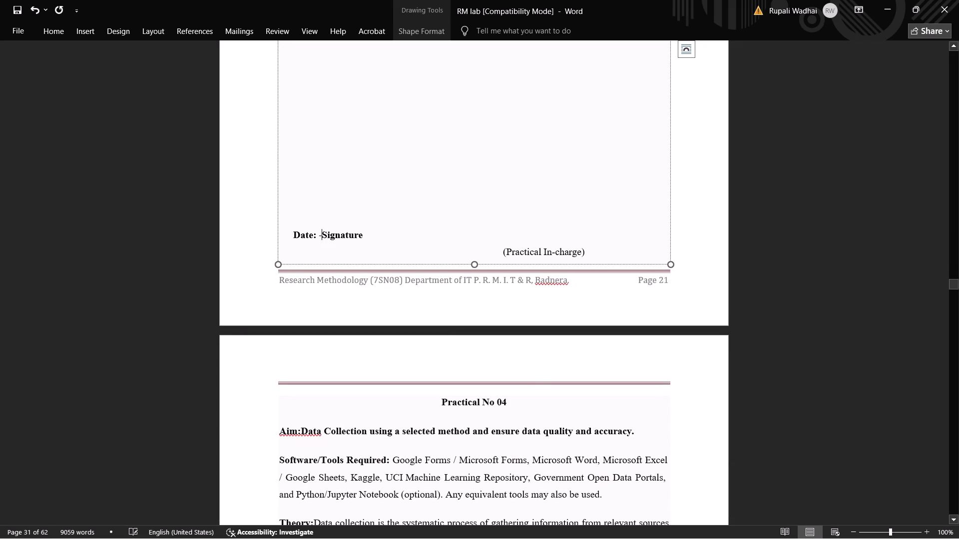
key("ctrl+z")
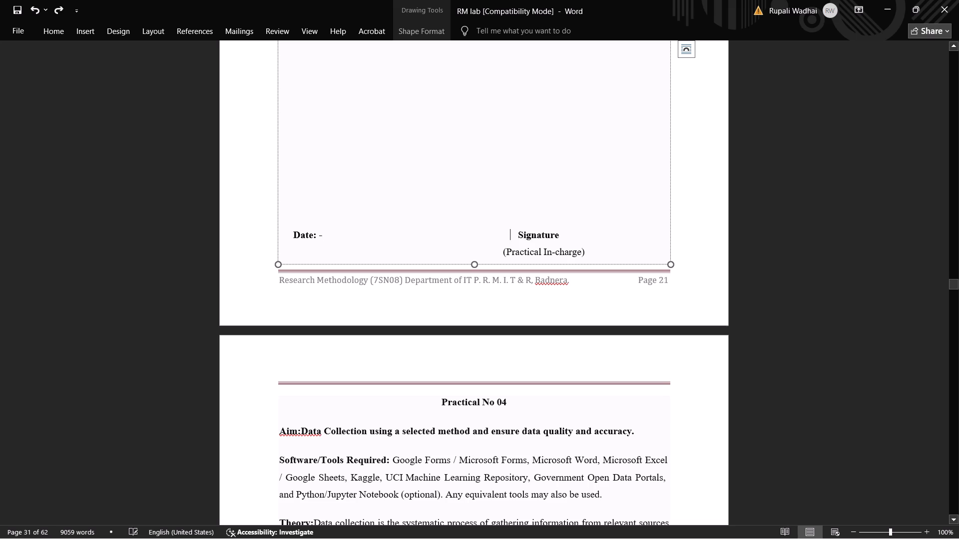
Undo the Conclusion box edits back to the point where the Date and Signature lines sat below a short Conclusion box.
scroll(597, 254, "up", 14)
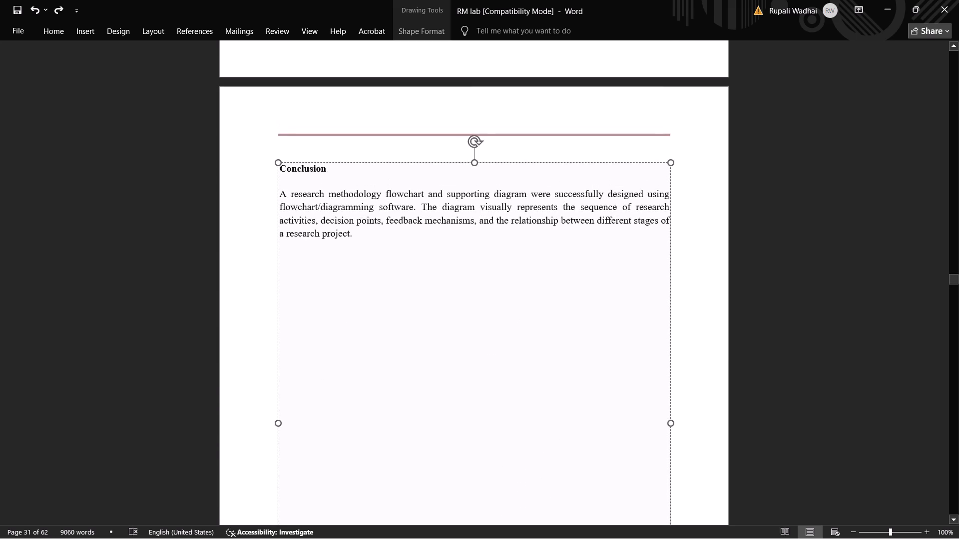
key("ctrl+z")
key("ctrl+z")
key("ctrl+z")
key("ctrl+z")
key("ctrl+z")
key("ctrl+z")
key("ctrl+z")
key("ctrl+z")
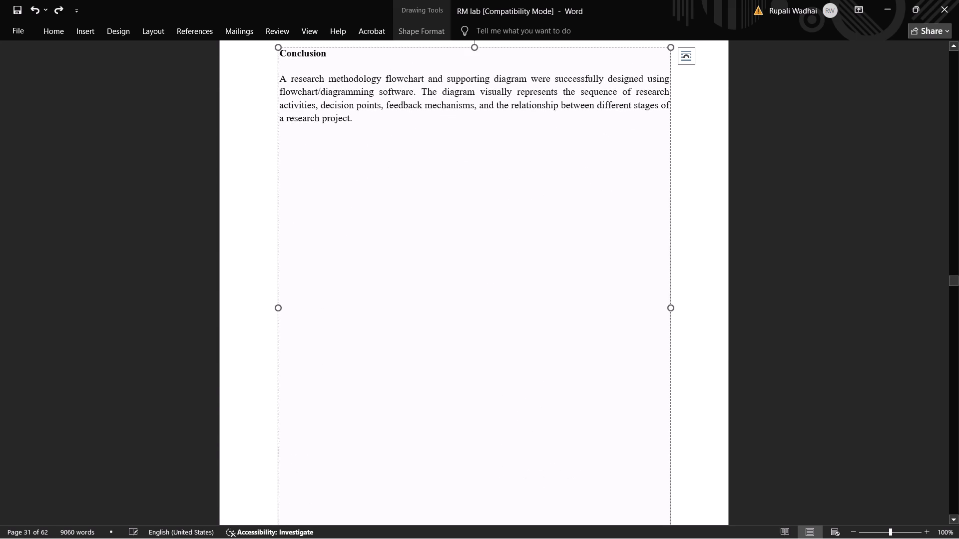
key("ctrl+z")
key("ctrl+z")
key("ctrl+z")
key("ctrl+z")
key("ctrl+z")
key("ctrl+z")
key("ctrl+z")
key("ctrl+z")
key("ctrl+z")
key("ctrl+z")
key("ctrl+z")
key("ctrl+z")
key("ctrl+z")
key("ctrl+z")
key("ctrl+z")
key("ctrl+z")
key("ctrl+z")
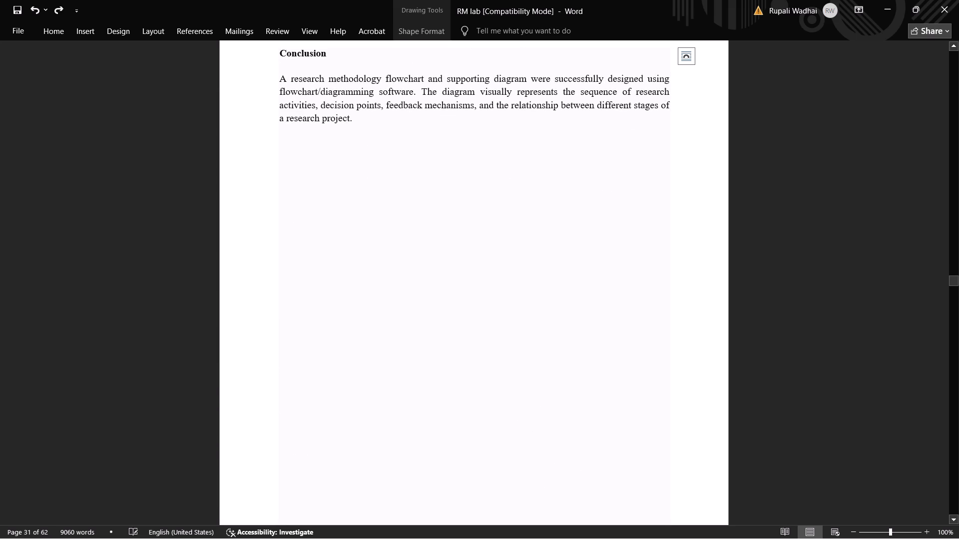
key("ctrl+z")
key("ctrl+z")
key("ctrl+z")
key("ctrl+z")
key("ctrl+z")
key("ctrl+z")
key("ctrl+z")
key("ctrl+z")
key("ctrl+z")
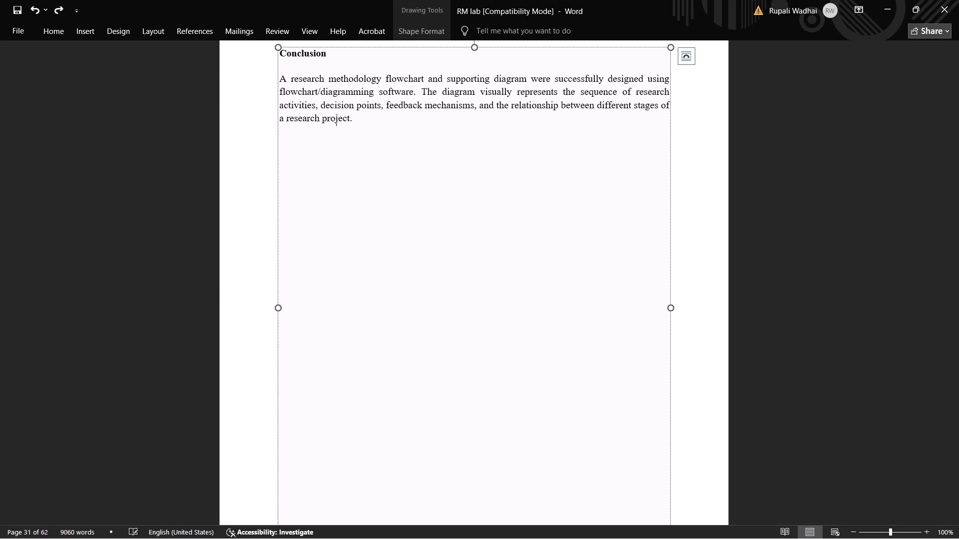
key("ctrl+z")
key("ctrl+z")
key("ctrl+z")
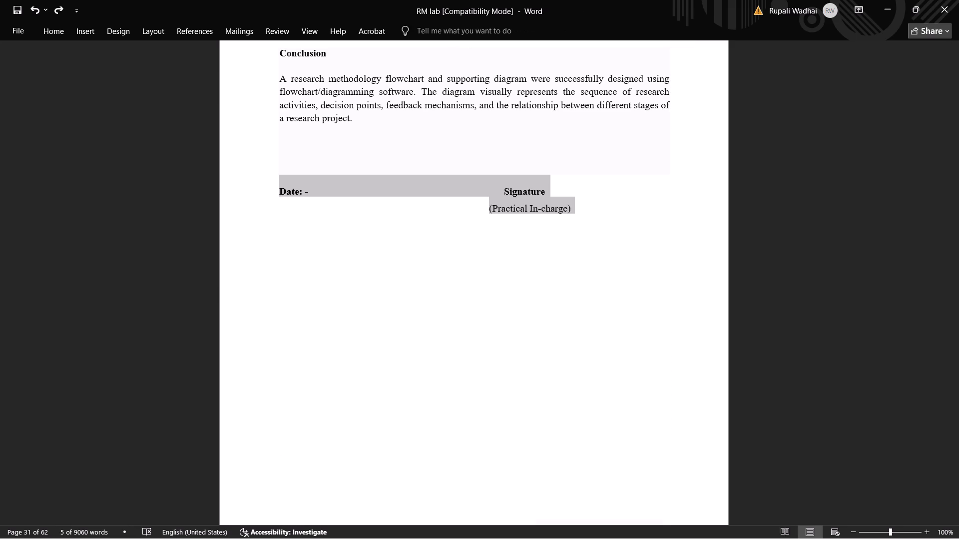
key("ctrl+z")
Indent Signature and (Practical In-charge) further across with tab spacing so both start at the same position near the right margin.
scroll(597, 252, "up", 5)
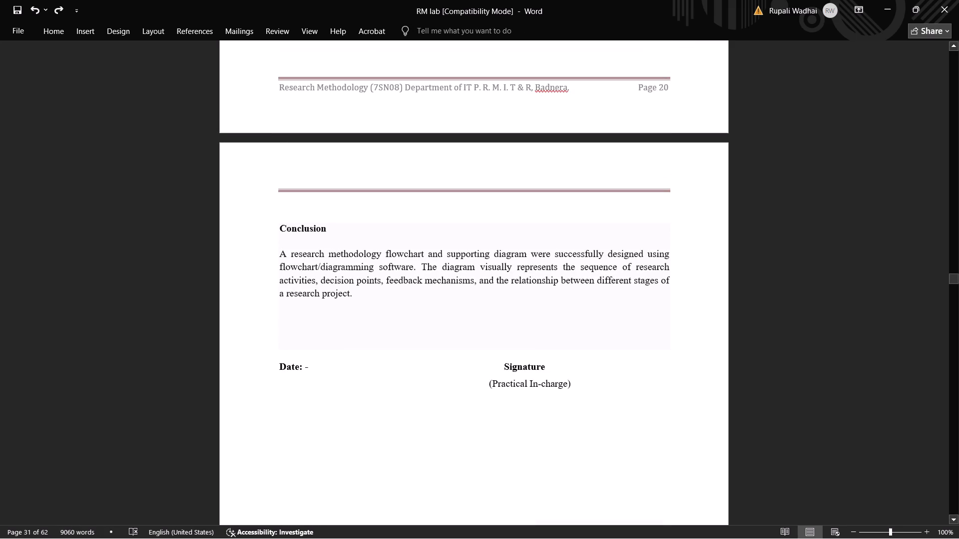
scroll(597, 252, "down", 4)
left_click(504, 248)
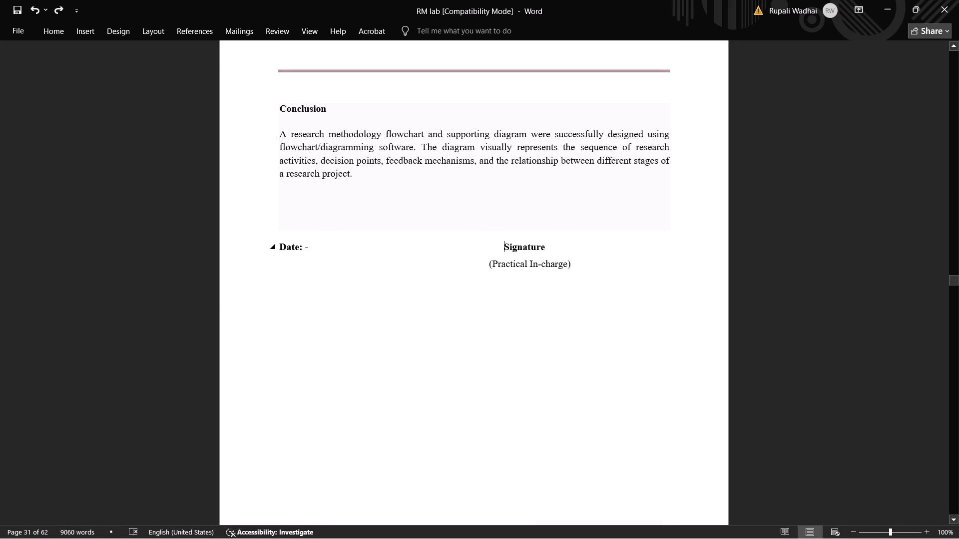
key("Tab")
key("Tab")
key("Tab")
left_click(489, 269)
key("Tab")
key("Tab")
key("Tab")
key("Tab")
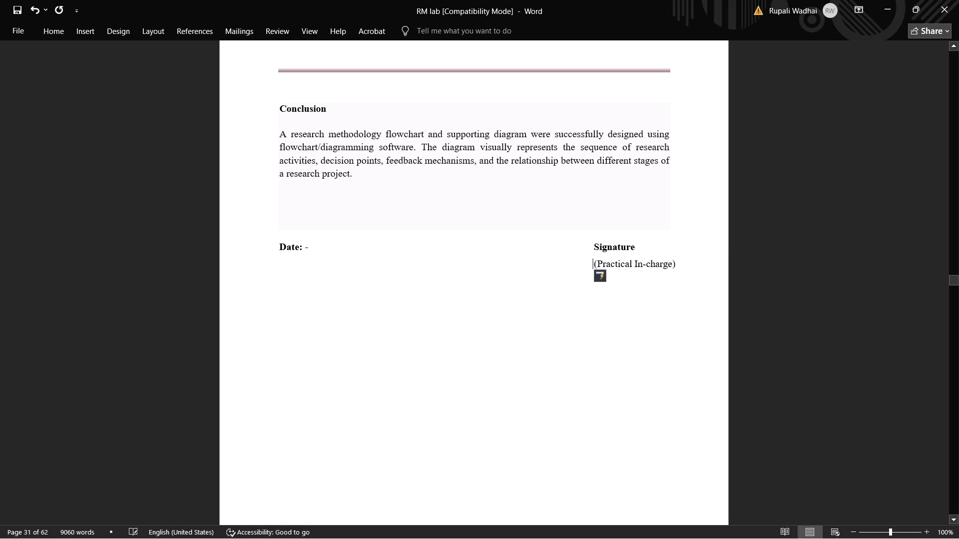
left_click(489, 269)
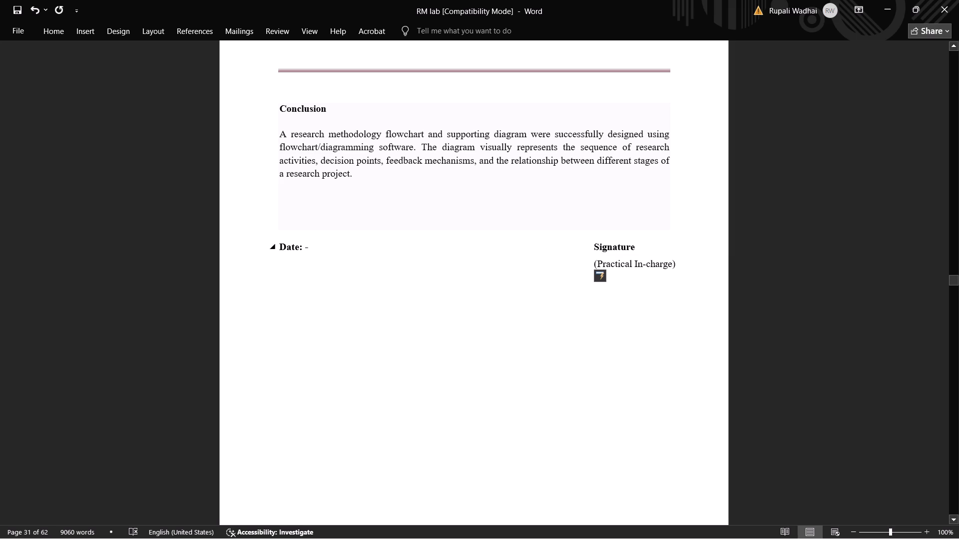
Insert blank lines above the Date line to move the Date and Signature block to the bottom of page 21, just above the footer.
left_click(278, 228)
left_click(266, 246)
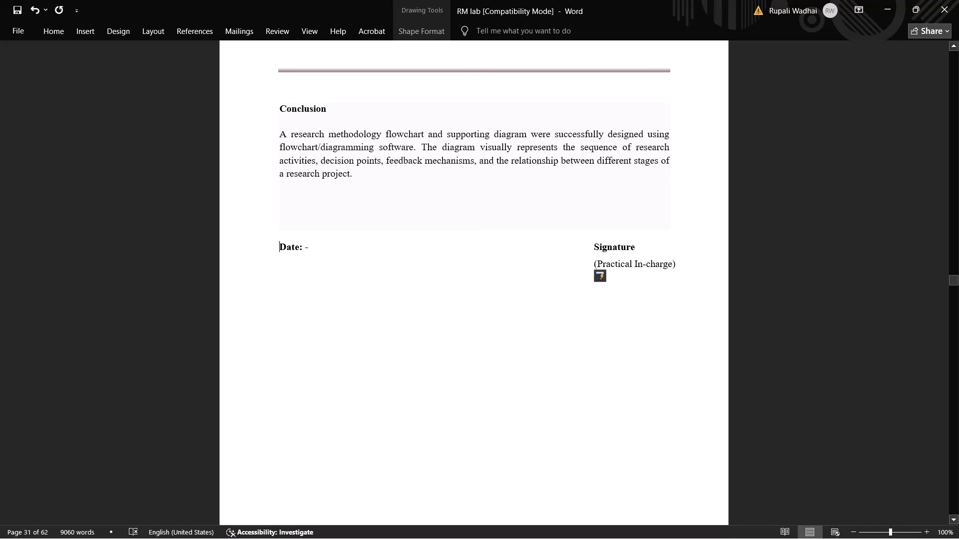
key("Return")
key("Return")
key("Return")
key("Return")
key("Return")
key("Return")
scroll(352, 242, "down", 5)
key("Return")
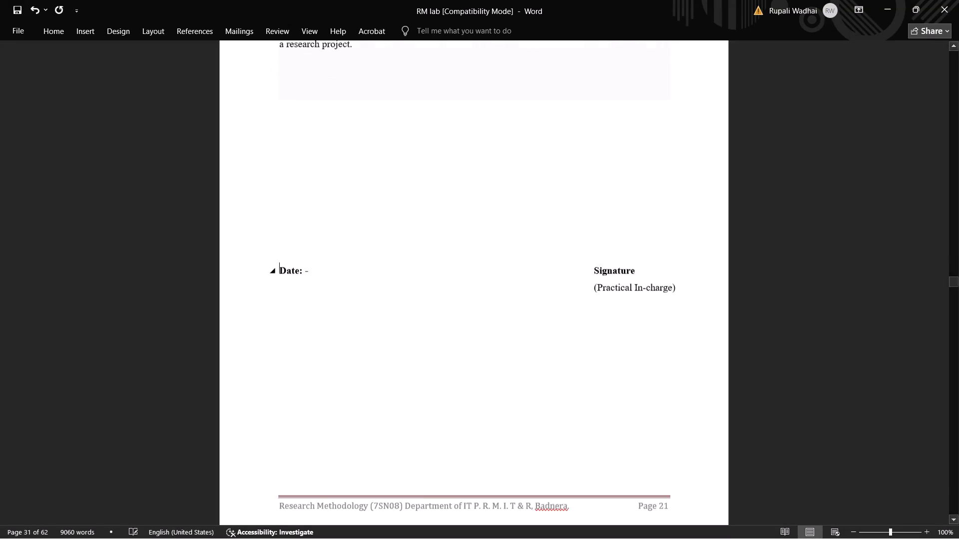
key("Return")
key("Return")
key("Return")
key("Return")
key("Return")
key("Return")
key("Return")
key("Return")
key("Return")
key("Return")
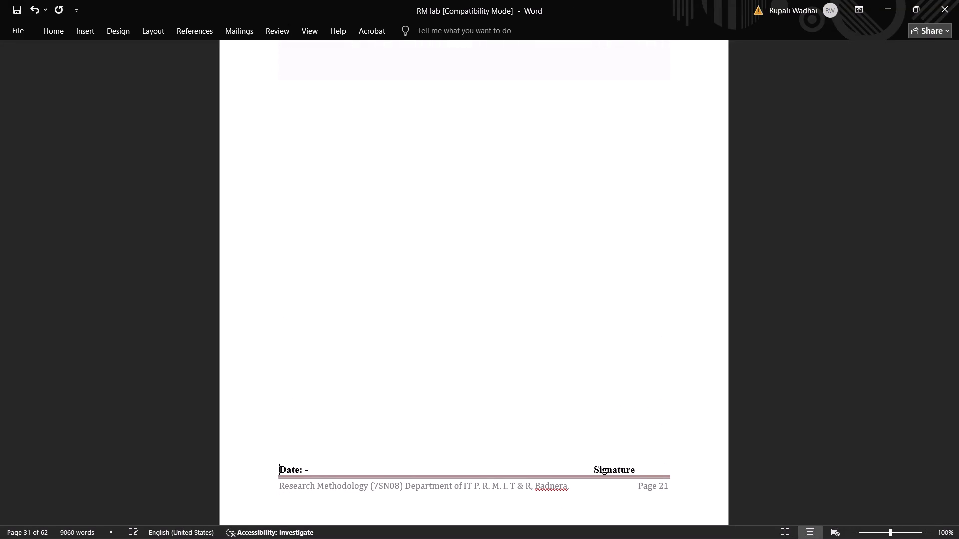
key("BackSpace")
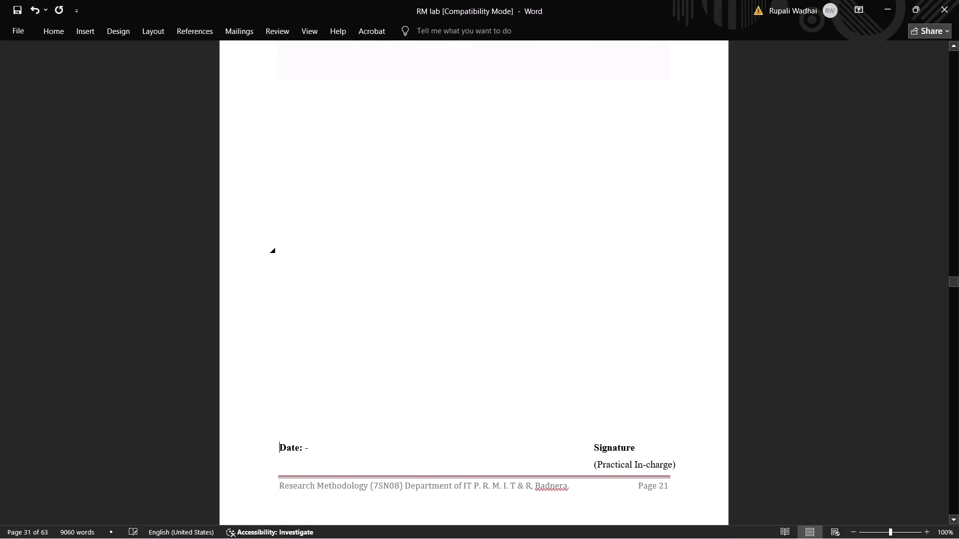
left_click(451, 286)
Save the document.
key("ctrl+s")
Review the preceding literature review practical, including its comparison table, Result/Output sections, Research Gap and Date/Signature block.
scroll(451, 286, "down", 2)
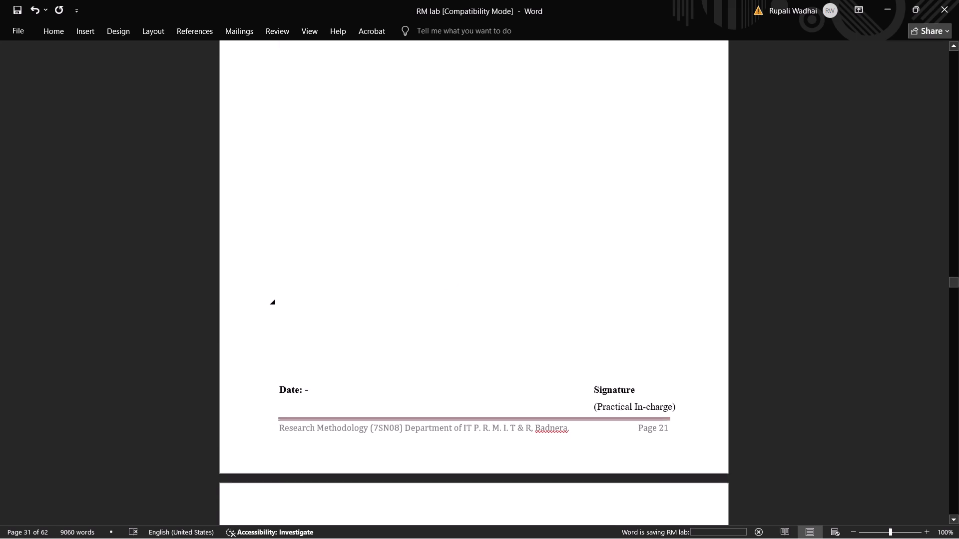
scroll(459, 290, "down", 4)
scroll(459, 290, "up", 20)
scroll(459, 290, "up", 13)
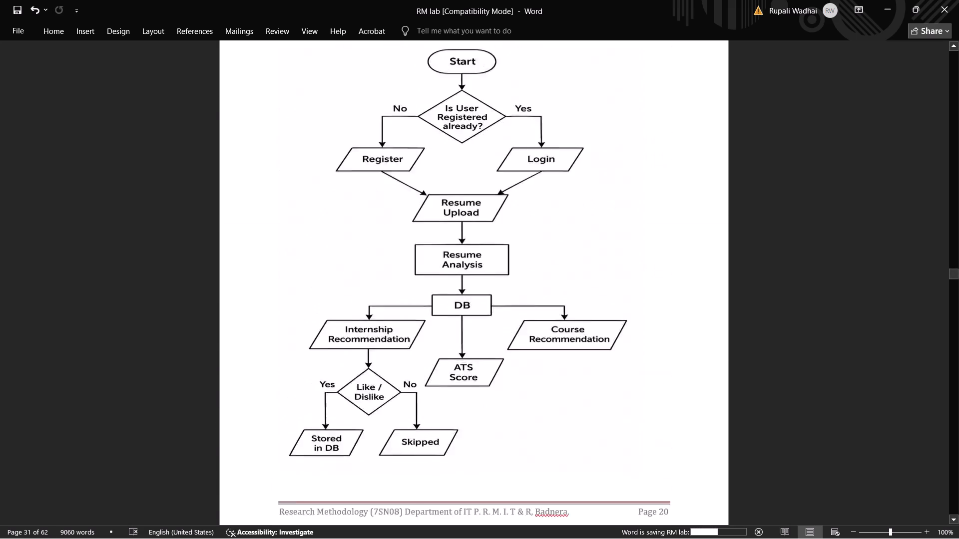
scroll(470, 236, "up", 20)
scroll(510, 247, "up", 9)
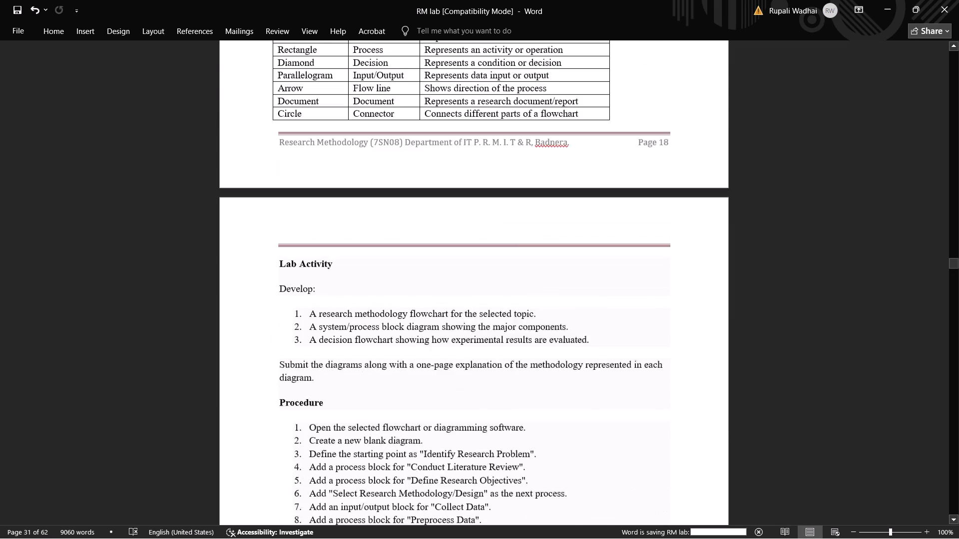
left_click_drag(956, 259, 952, 246)
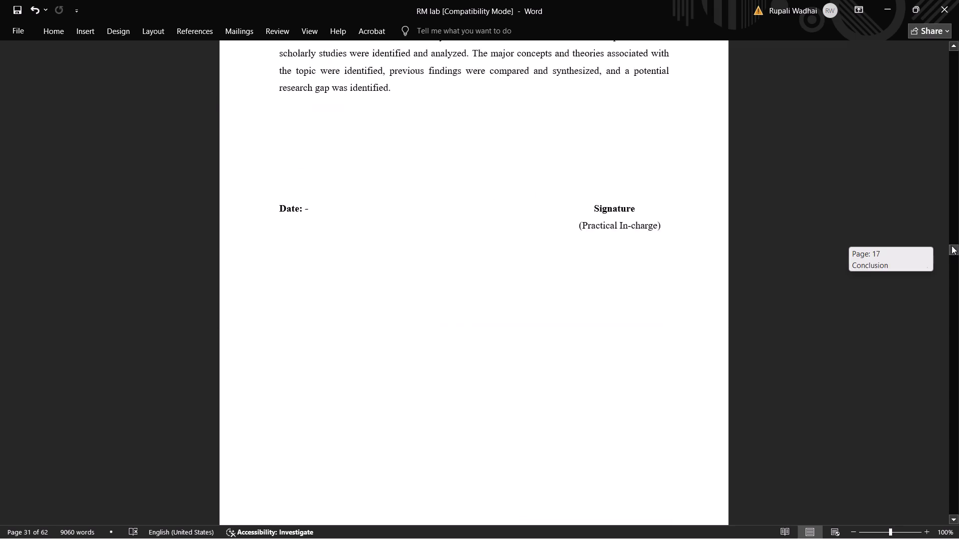
left_click_drag(952, 246, 949, 238)
scroll(644, 255, "down", 6)
scroll(644, 255, "up", 18)
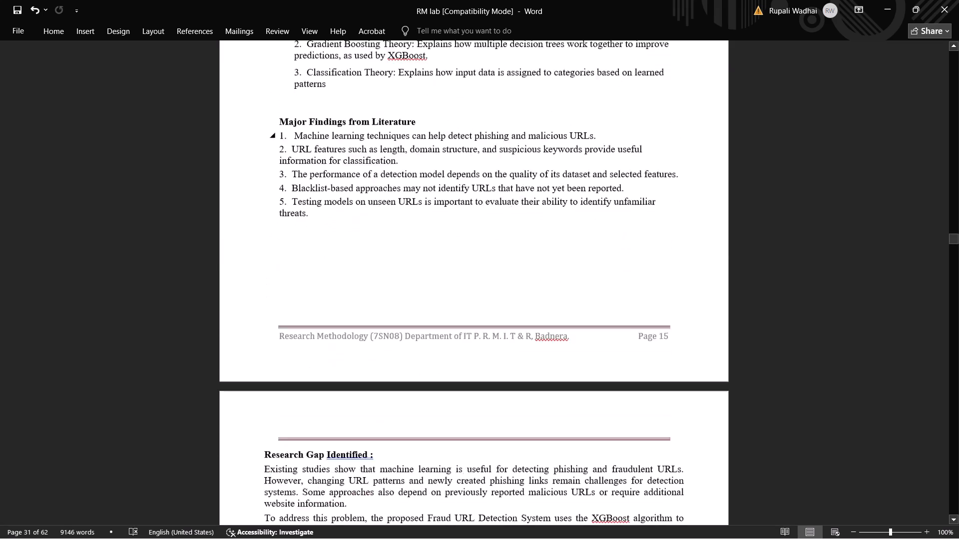
scroll(639, 234, "up", 20)
scroll(639, 234, "up", 13)
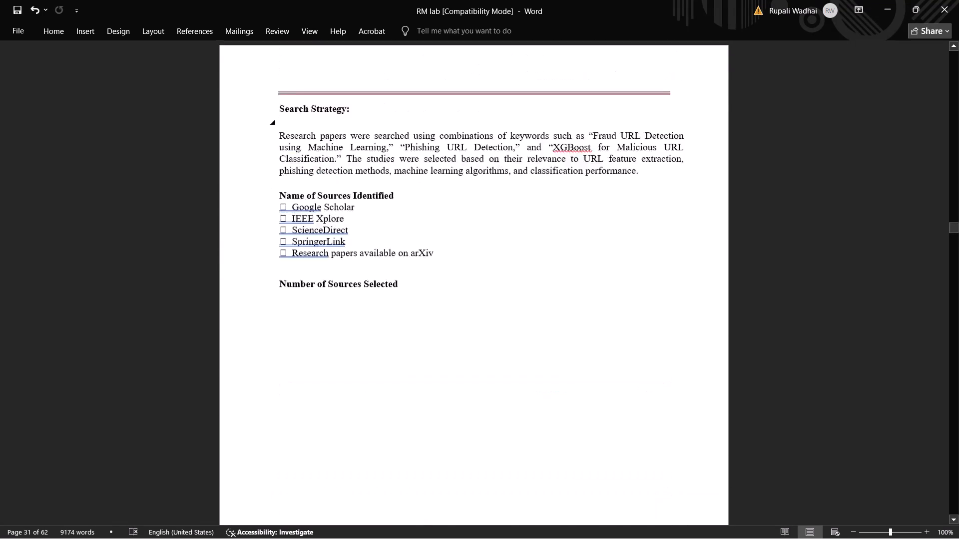
scroll(644, 211, "up", 19)
scroll(644, 211, "up", 6)
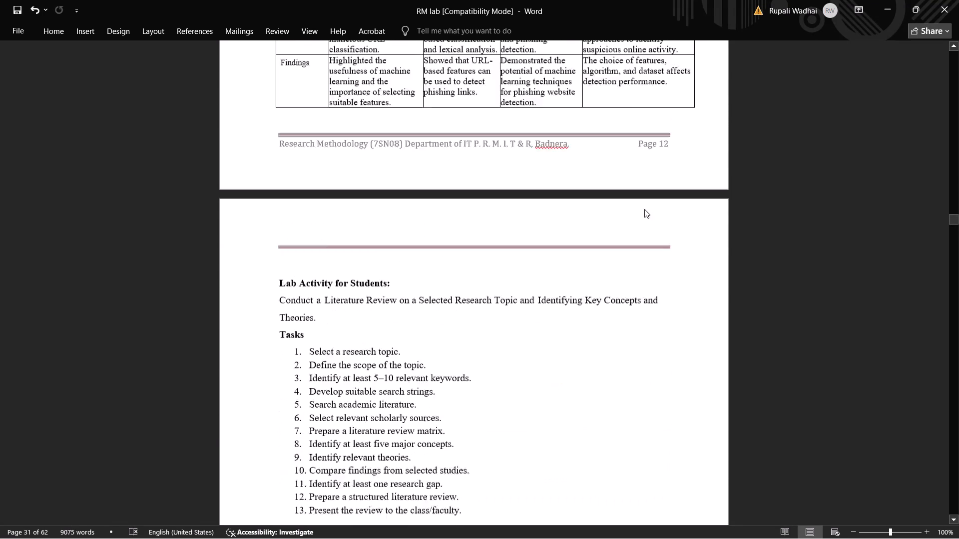
scroll(644, 209, "up", 6)
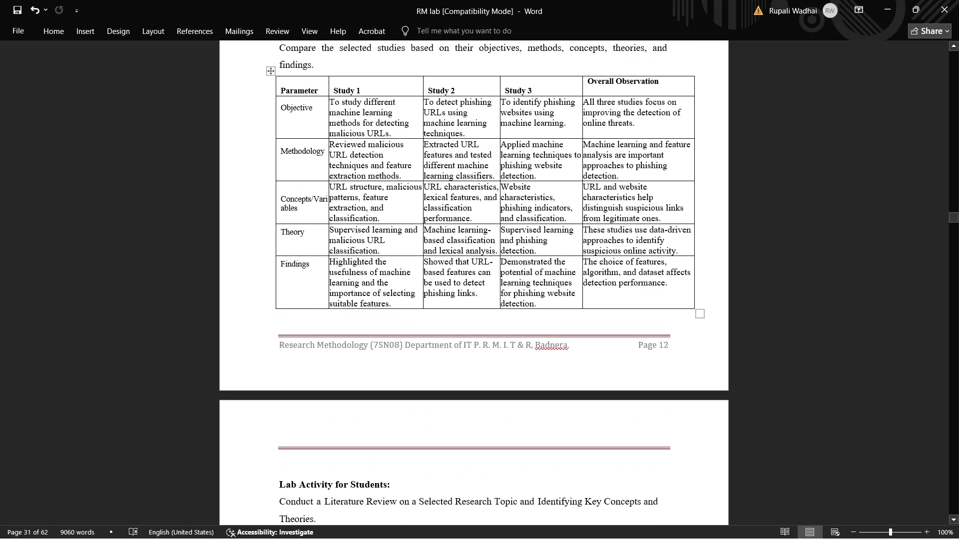
scroll(550, 258, "down", 15)
scroll(549, 260, "down", 8)
scroll(549, 260, "up", 1)
scroll(549, 260, "down", 4)
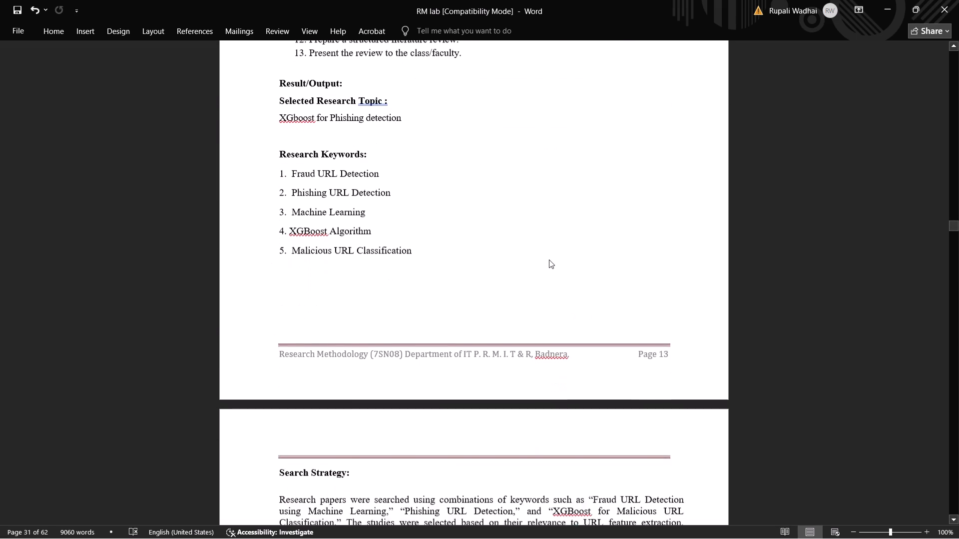
scroll(549, 260, "down", 8)
scroll(549, 260, "down", 20)
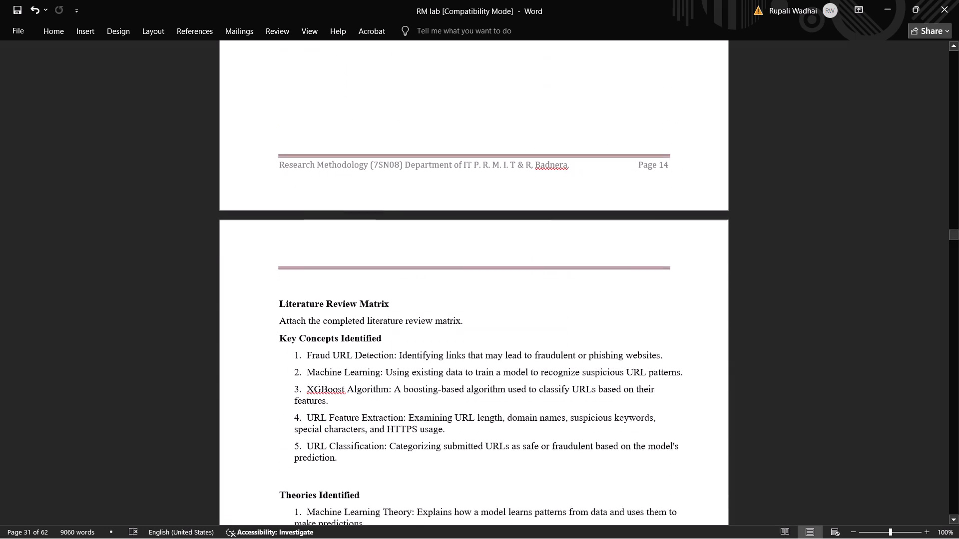
scroll(549, 263, "down", 15)
scroll(549, 264, "down", 6)
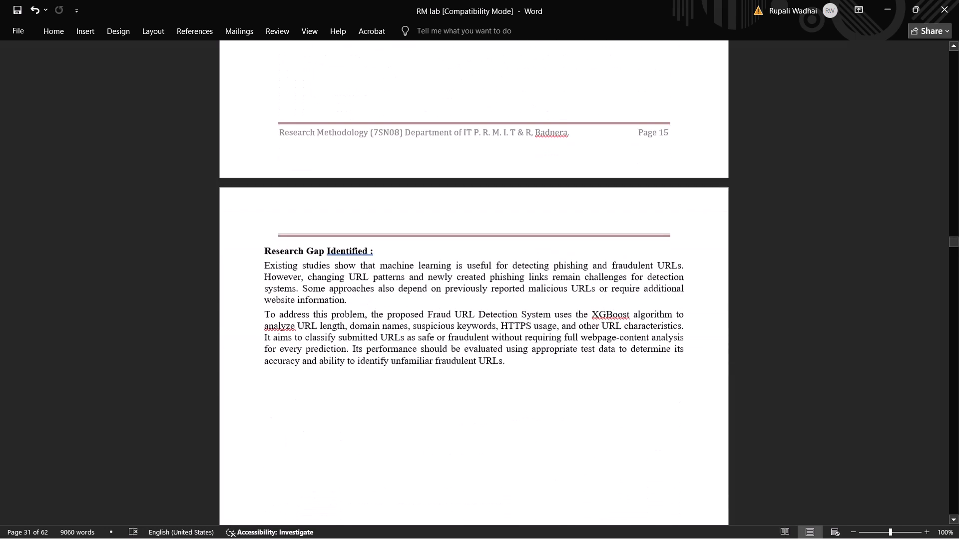
scroll(549, 264, "down", 11)
scroll(549, 264, "up", 1)
scroll(549, 264, "down", 15)
scroll(549, 264, "down", 7)
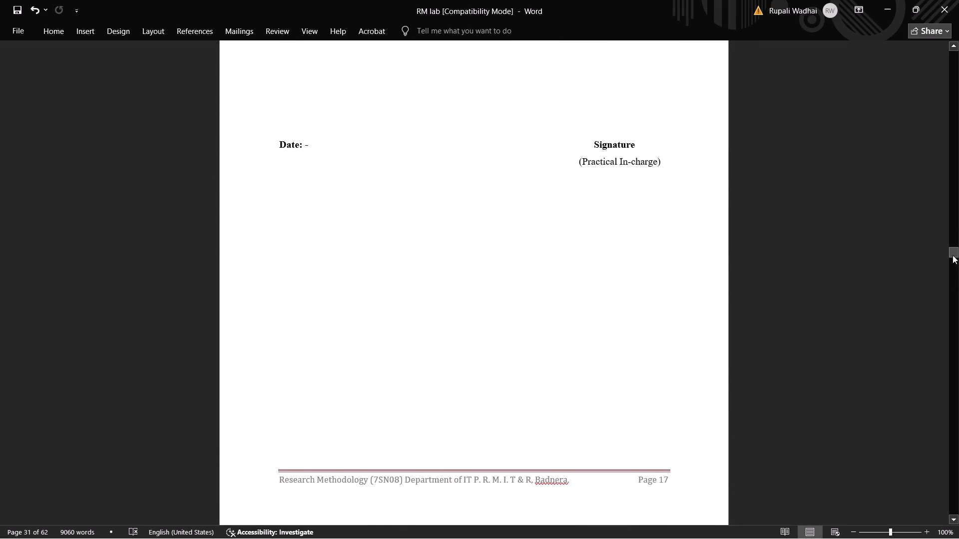
Delete the paragraph under Practical 03's Conclusion heading, keeping the heading.
left_click_drag(953, 255, 950, 298)
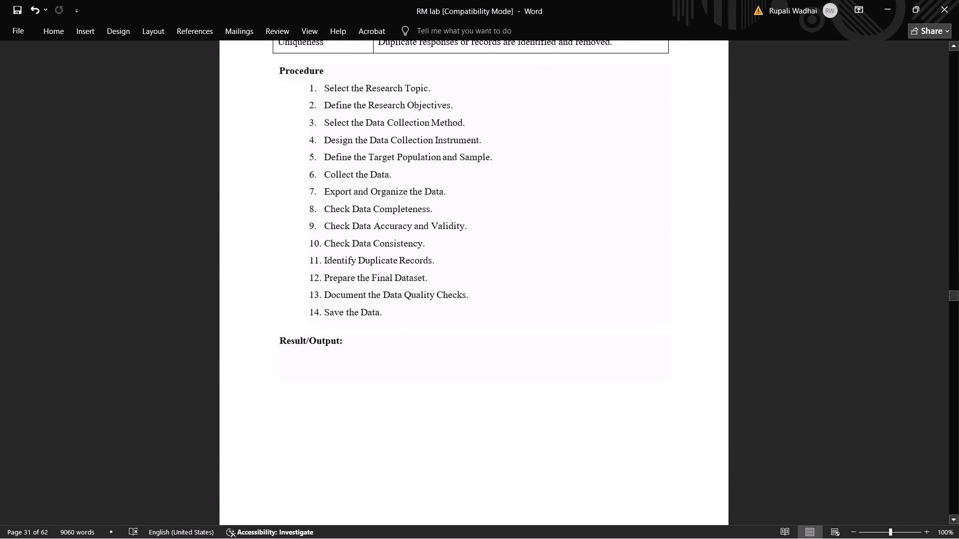
scroll(575, 313, "up", 20)
scroll(575, 313, "up", 12)
scroll(574, 311, "down", 1)
scroll(574, 311, "up", 1)
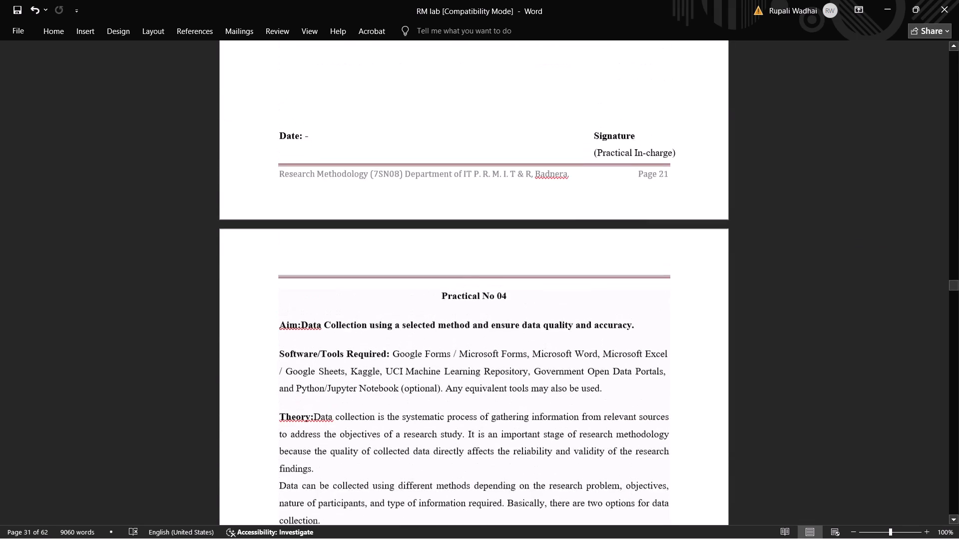
scroll(574, 311, "up", 18)
left_click(372, 312)
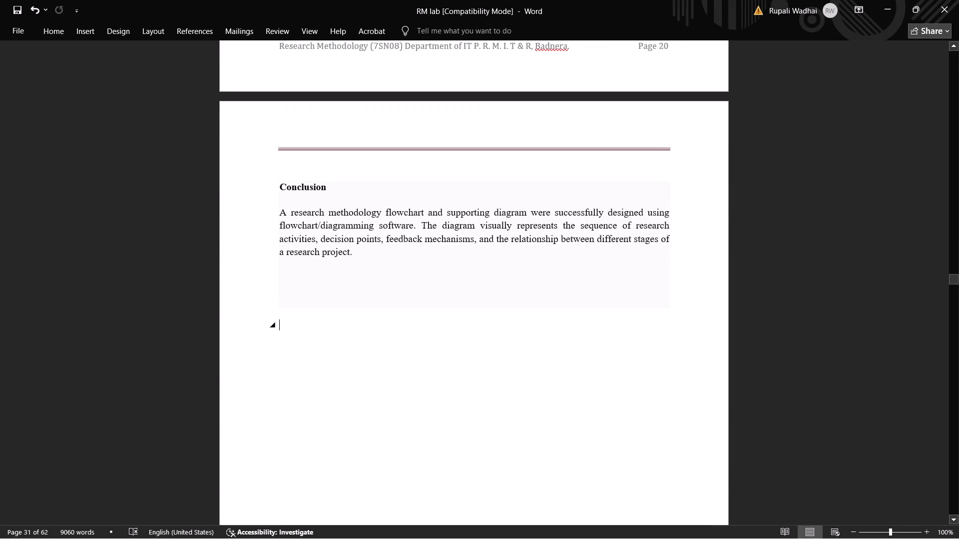
left_click_drag(354, 259, 283, 214)
left_click(338, 233)
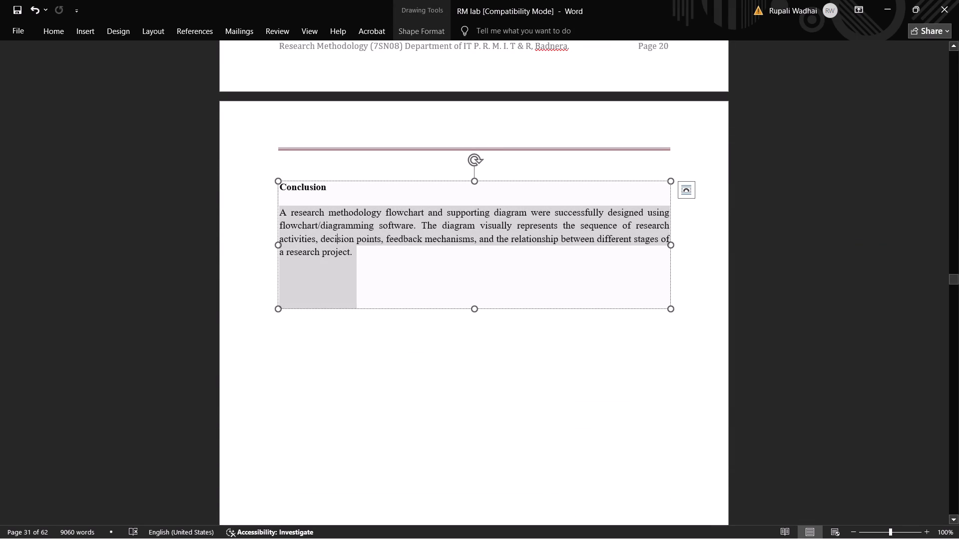
left_click_drag(354, 250, 277, 215)
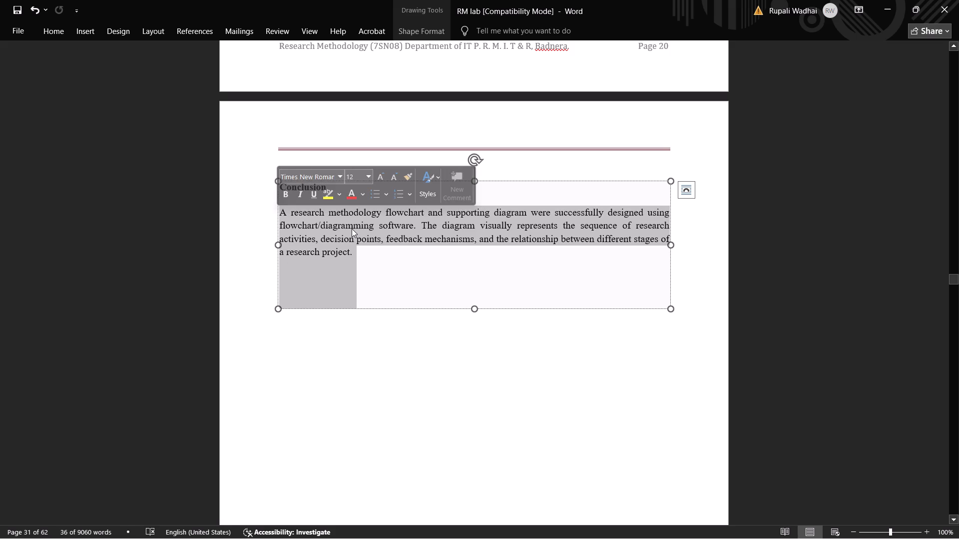
key("BackSpace")
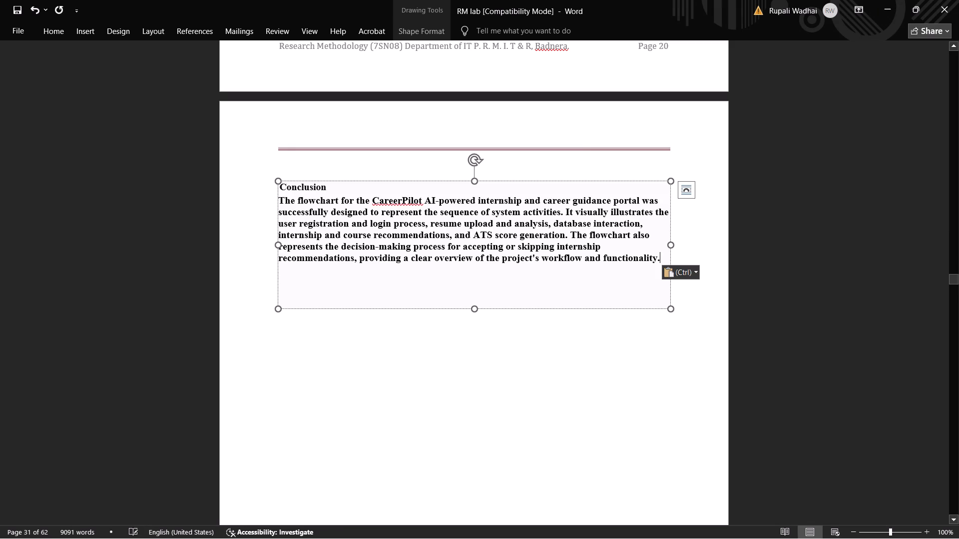
Add a blank line below the Conclusion heading and remove the bold formatting from the new paragraph.
left_click(359, 187)
key("Return")
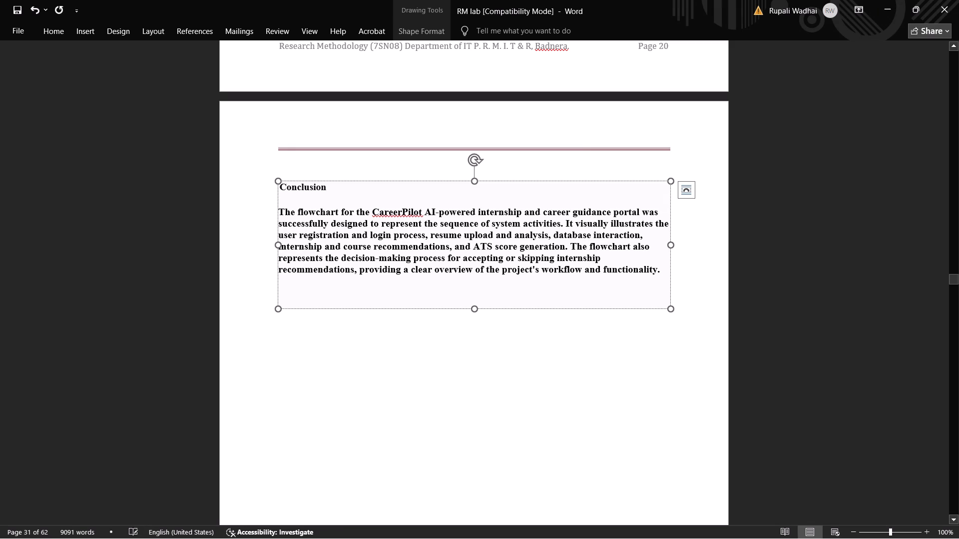
left_click_drag(660, 271, 300, 213)
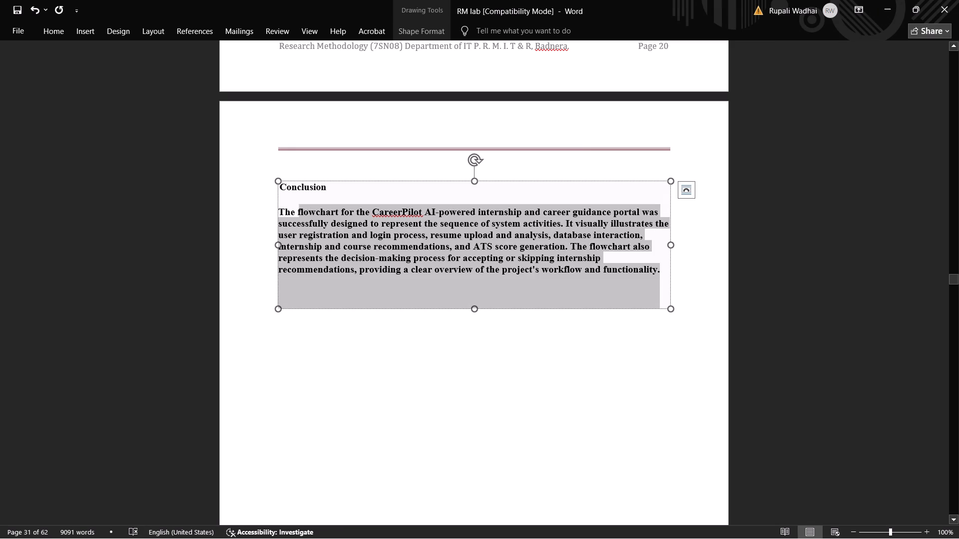
left_click_drag(300, 213, 274, 213)
left_click(279, 193)
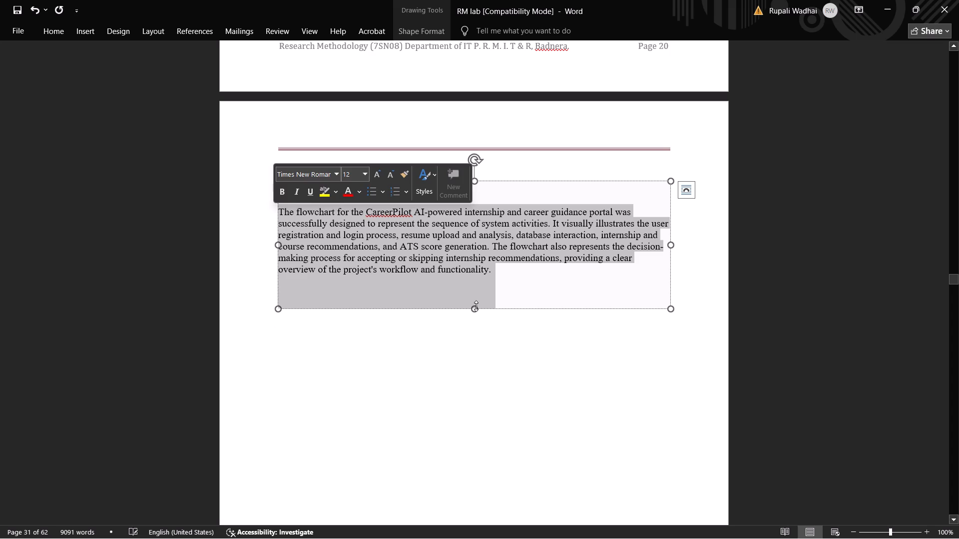
Shorten the Conclusion text box so it ends just below the paragraph.
left_click_drag(472, 307, 469, 287)
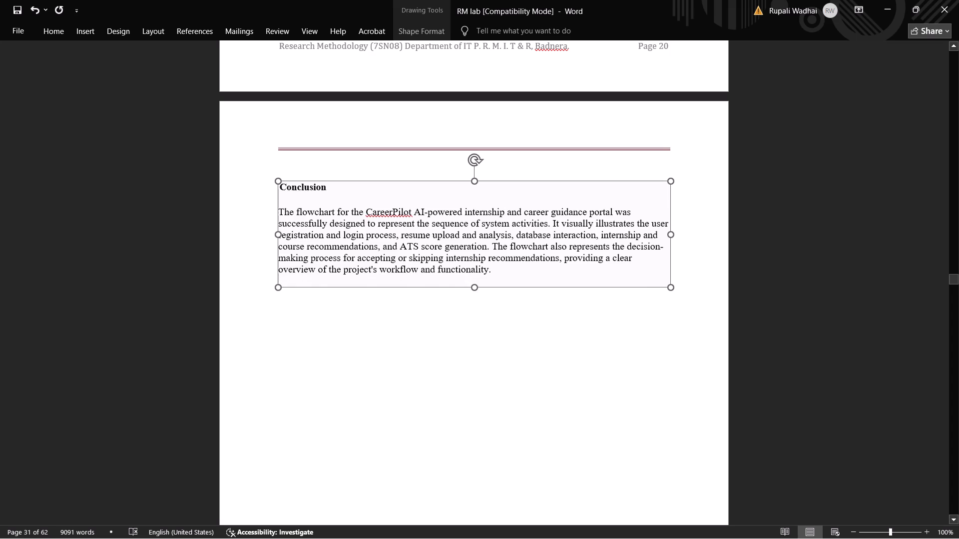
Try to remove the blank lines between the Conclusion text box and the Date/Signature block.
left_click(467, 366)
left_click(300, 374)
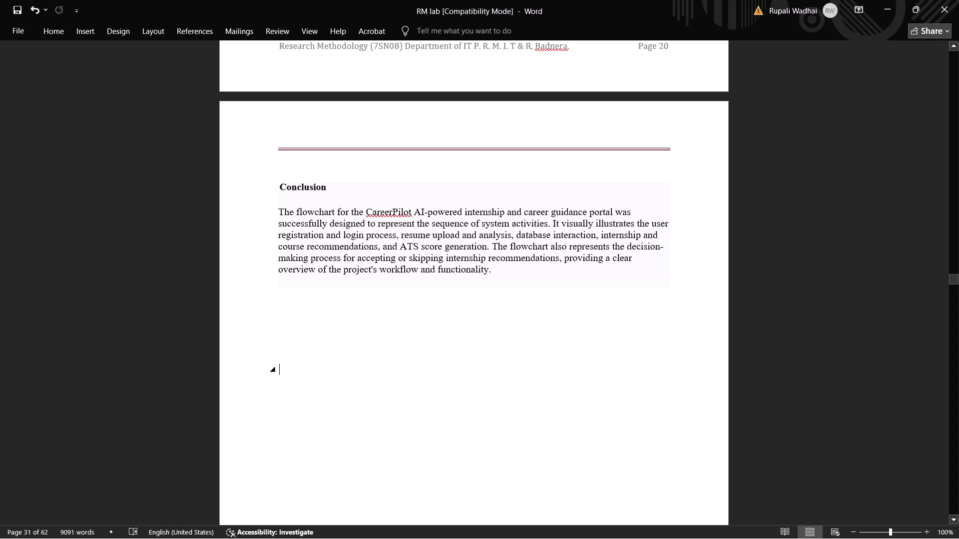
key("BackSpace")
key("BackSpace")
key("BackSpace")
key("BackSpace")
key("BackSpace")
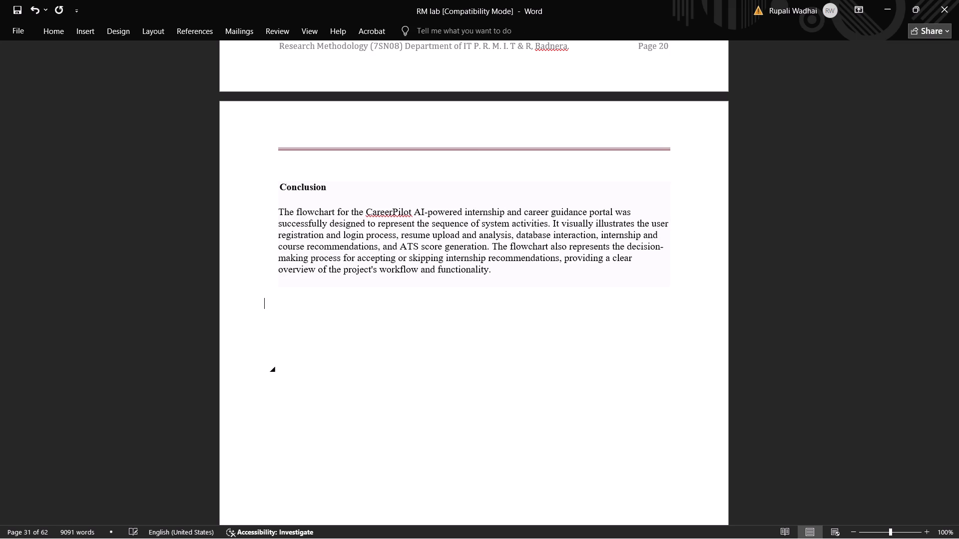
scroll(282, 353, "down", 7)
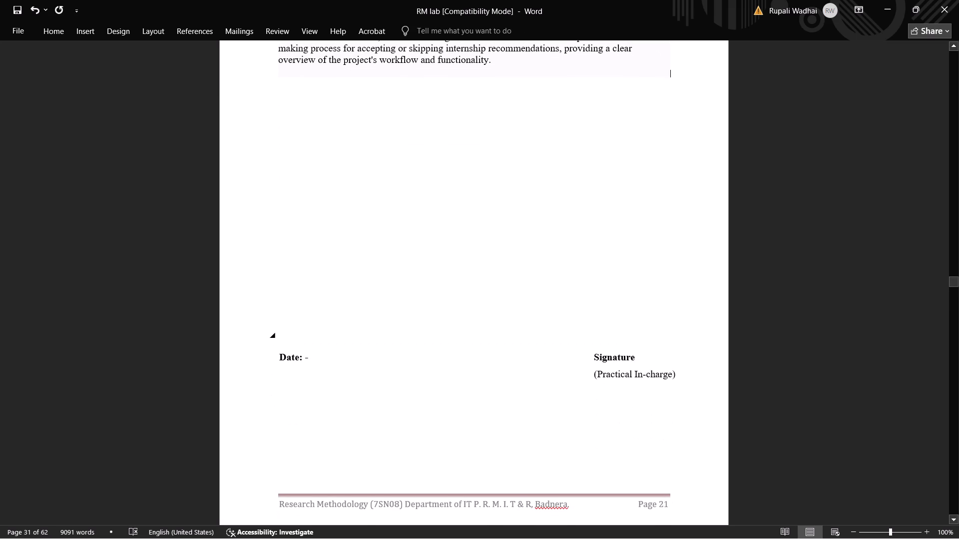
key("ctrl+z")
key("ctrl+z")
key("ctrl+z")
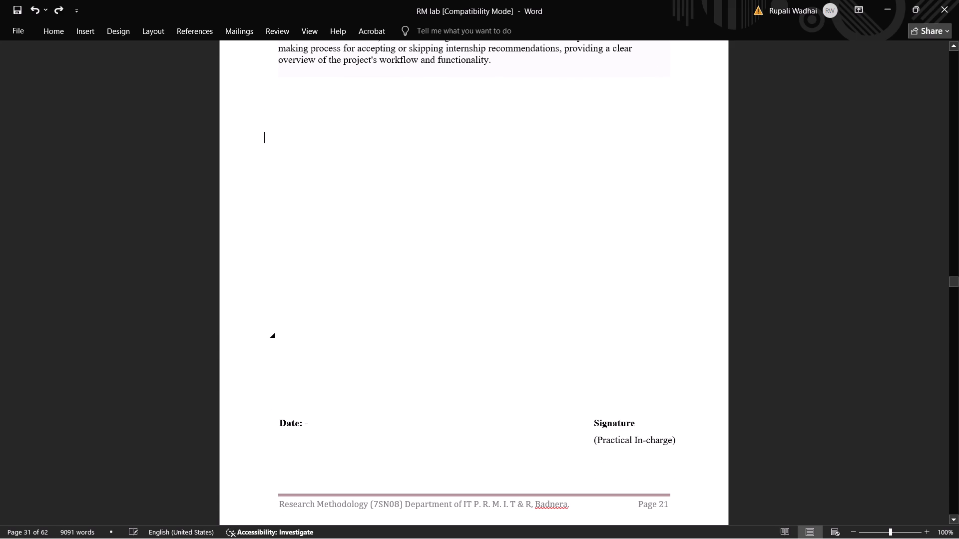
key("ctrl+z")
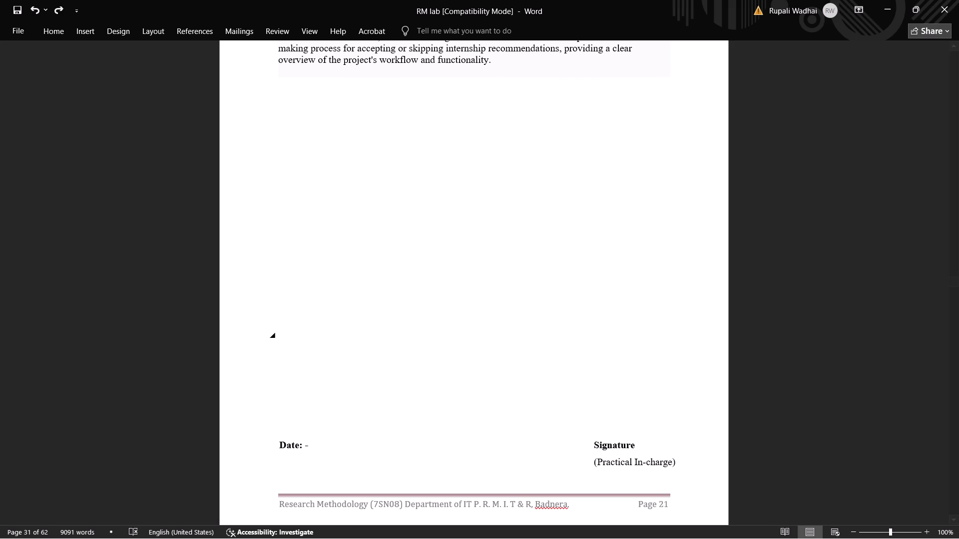
Insert one blank line above the Date and Signature block to move it down against the page 21 footer.
left_click(285, 360)
key("Return")
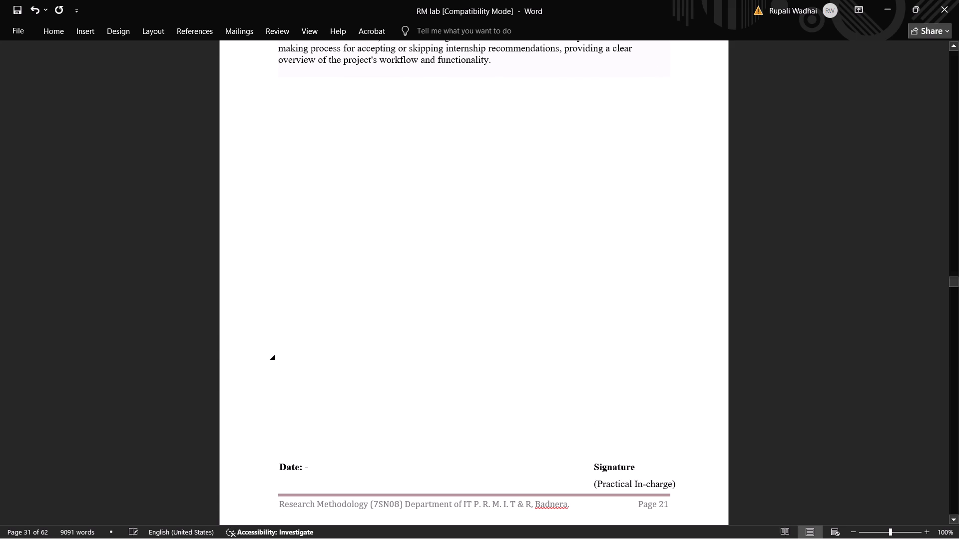
Save the document.
scroll(329, 360, "up", 4)
key("ctrl+s")
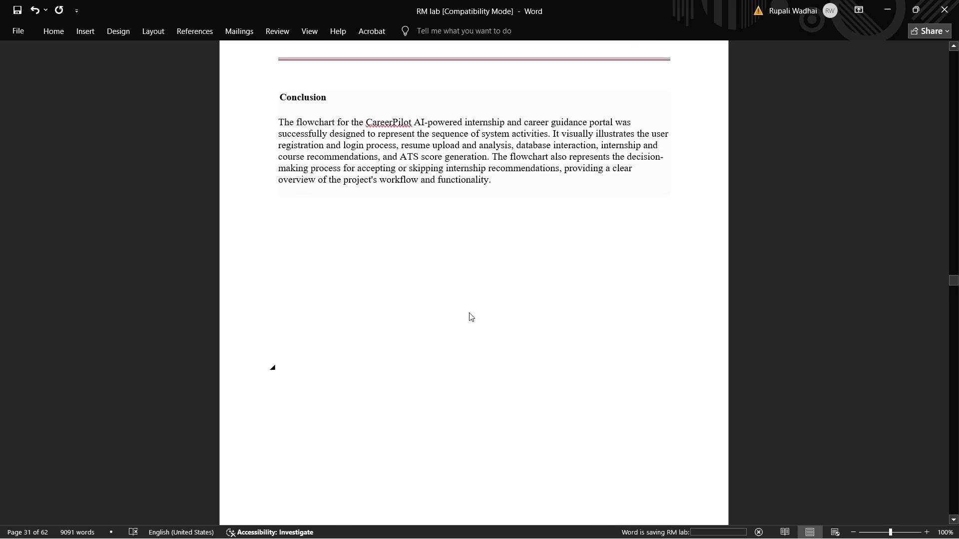
Review Practical 03's CareerPilot flowchart on page 20.
scroll(509, 296, "up", 19)
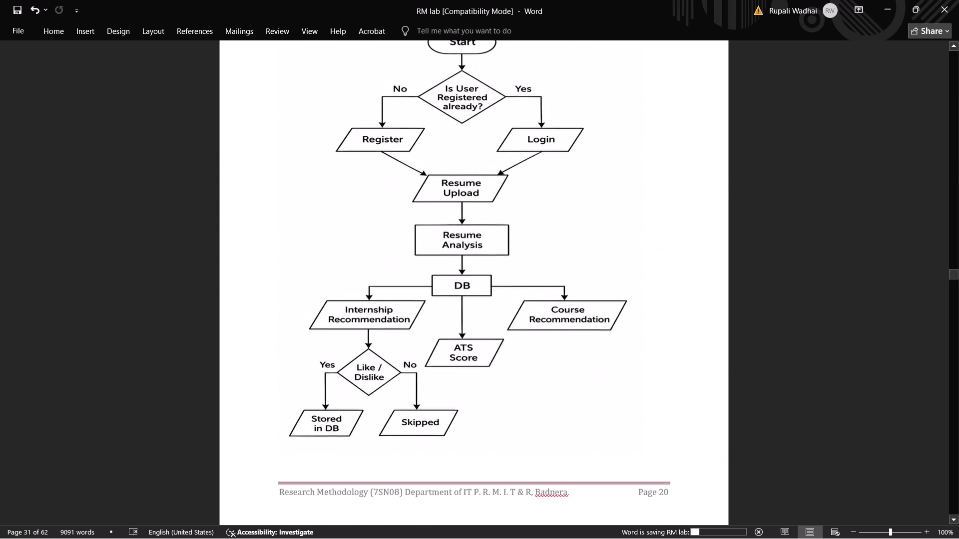
left_click(526, 286)
left_click(762, 319)
scroll(762, 319, "up", 2)
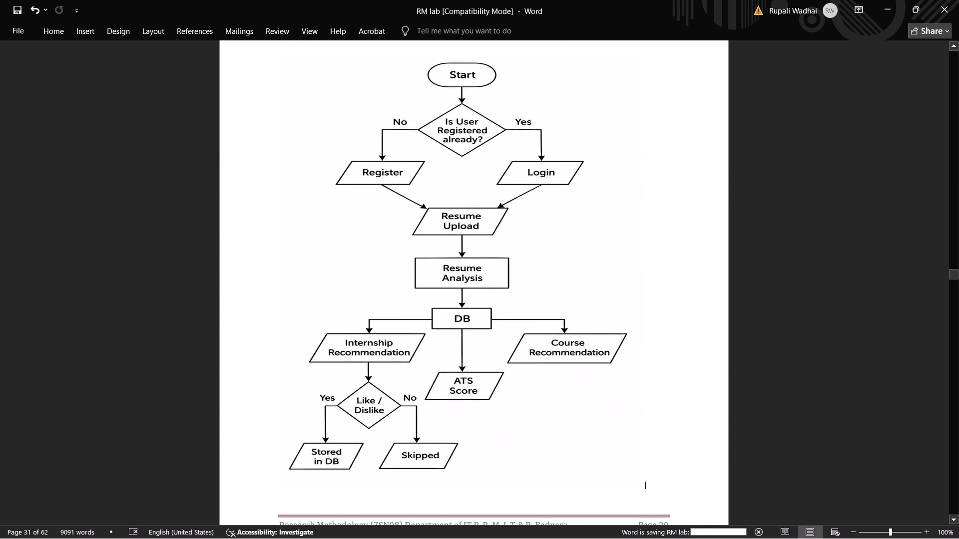
Review Practical 03's procedure, flowchart symbols table and theory, back to Practical 02's Conclusion and signature block on page 17.
scroll(762, 319, "up", 4)
scroll(605, 354, "up", 14)
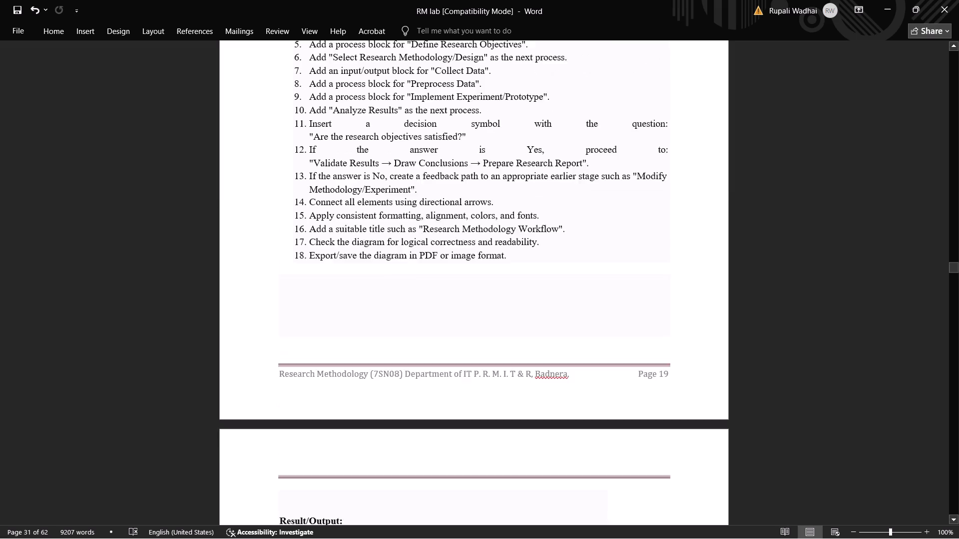
scroll(606, 302, "up", 17)
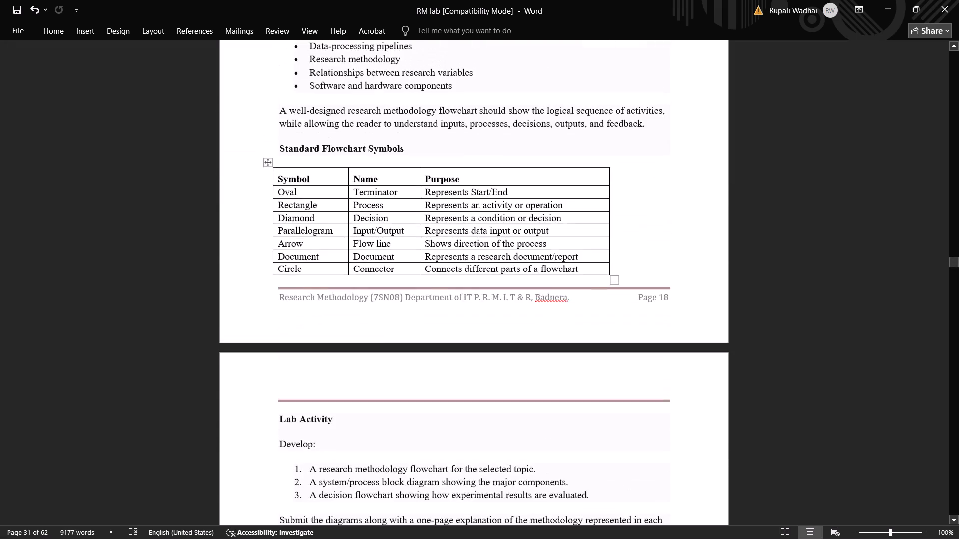
scroll(603, 274, "up", 5)
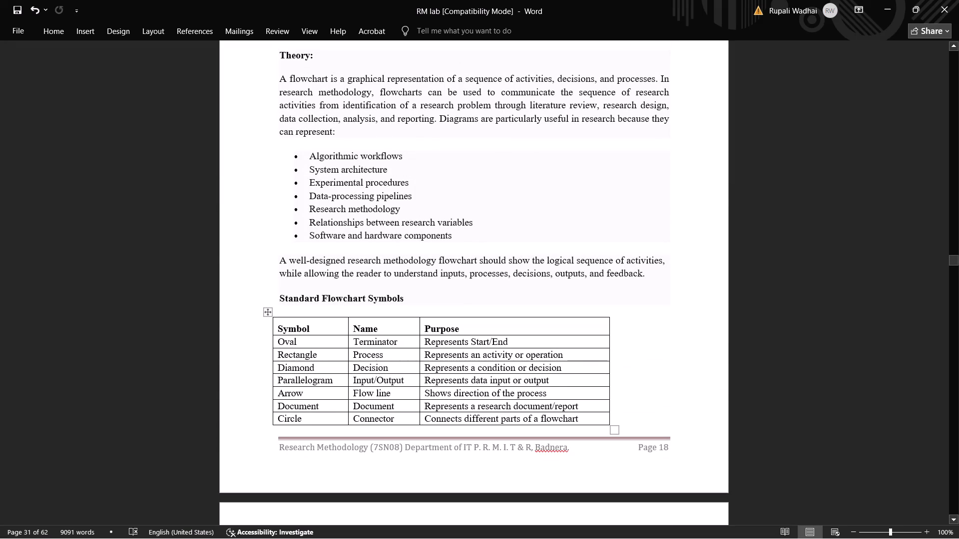
scroll(603, 274, "up", 13)
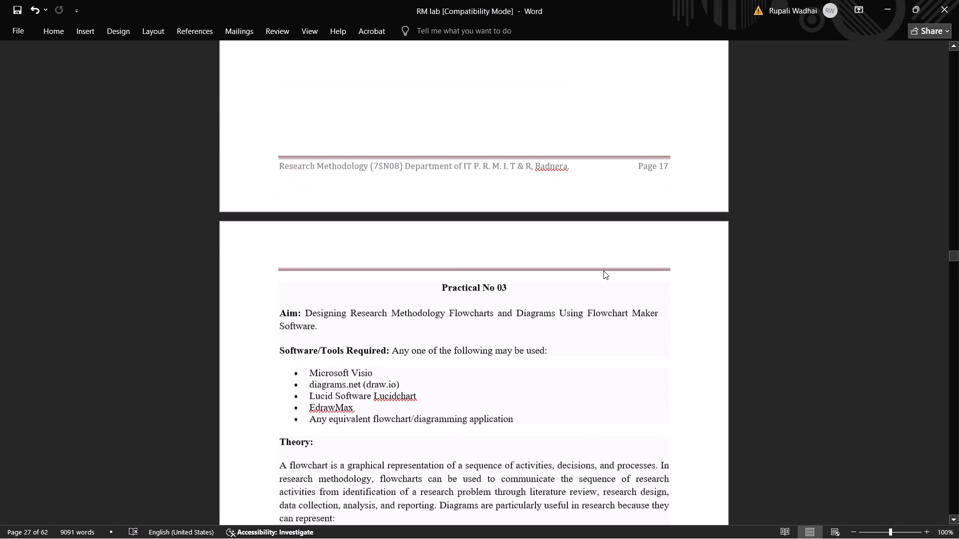
scroll(603, 270, "up", 16)
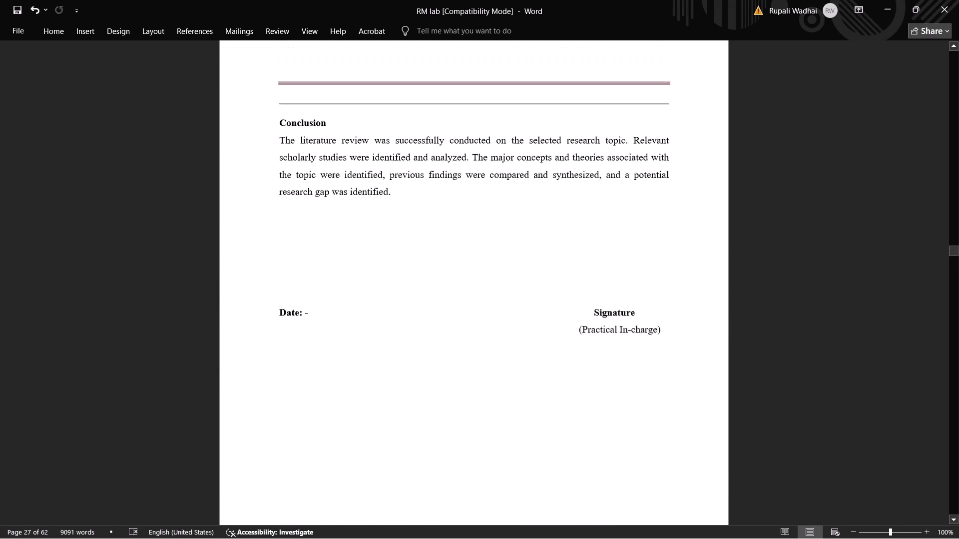
scroll(603, 270, "up", 4)
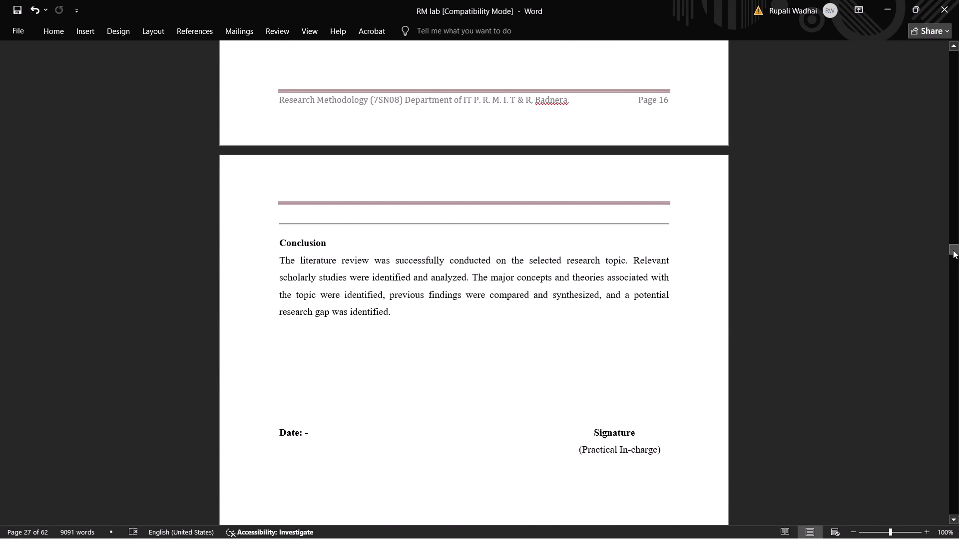
Review Practical 01's examples, objectives and Conclusion on pages 7 and 8, and the opening page of Practical 02's literature review.
left_click_drag(953, 250, 948, 186)
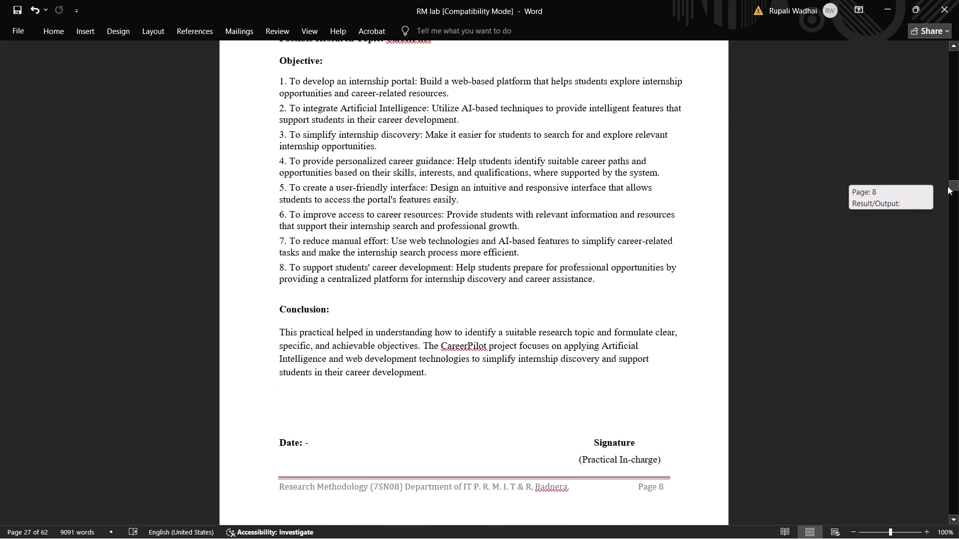
left_click_drag(948, 186, 952, 176)
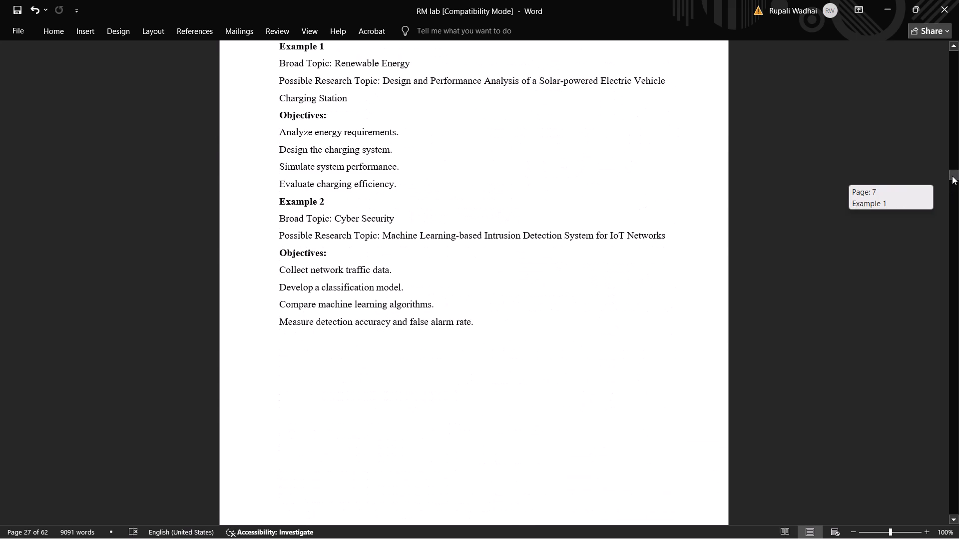
left_click_drag(952, 176, 955, 187)
scroll(536, 346, "down", 11)
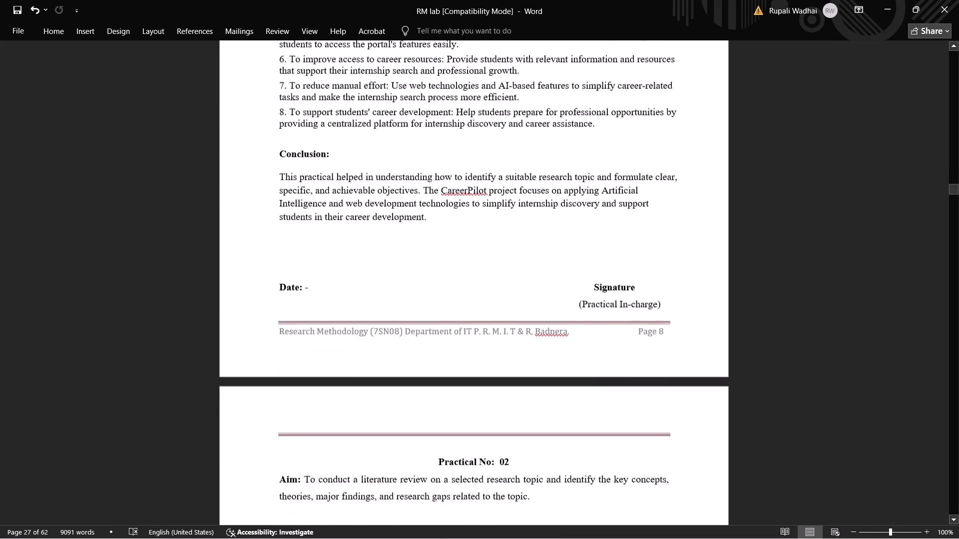
scroll(538, 345, "down", 9)
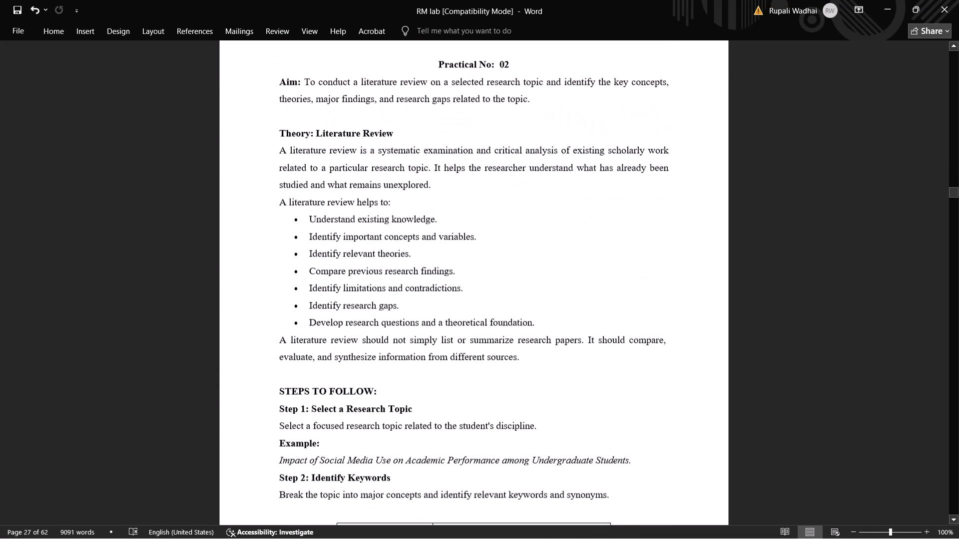
scroll(565, 314, "down", 6)
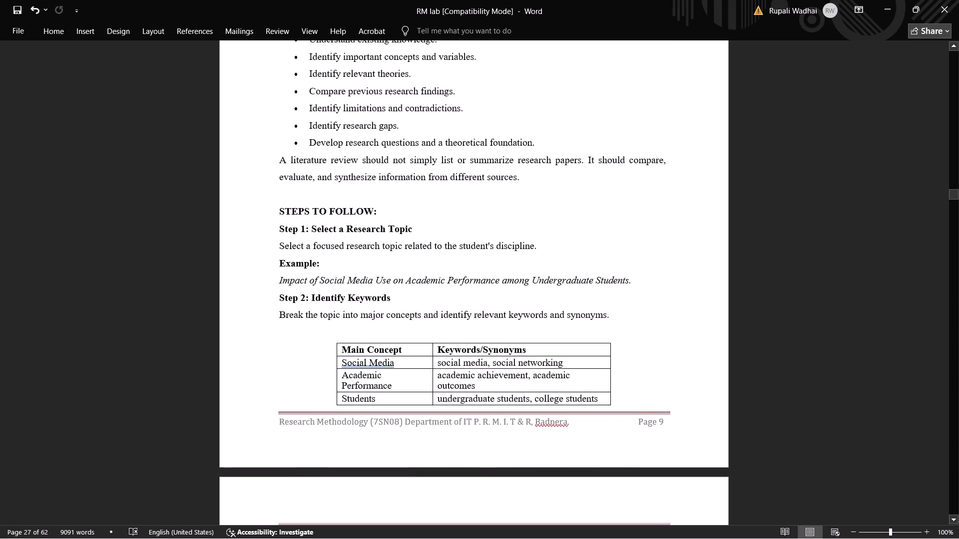
scroll(565, 314, "down", 6)
scroll(565, 314, "up", 1)
scroll(565, 314, "down", 1)
scroll(565, 314, "up", 5)
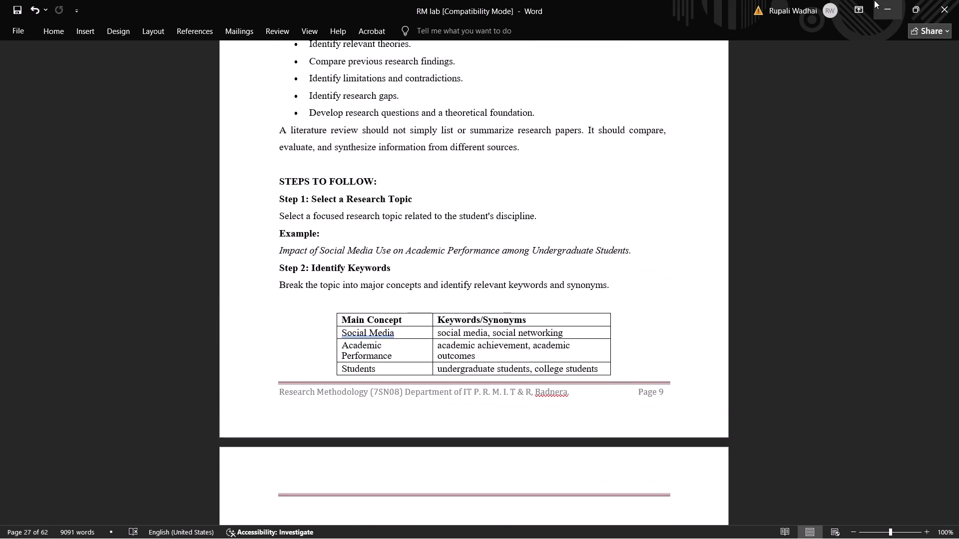
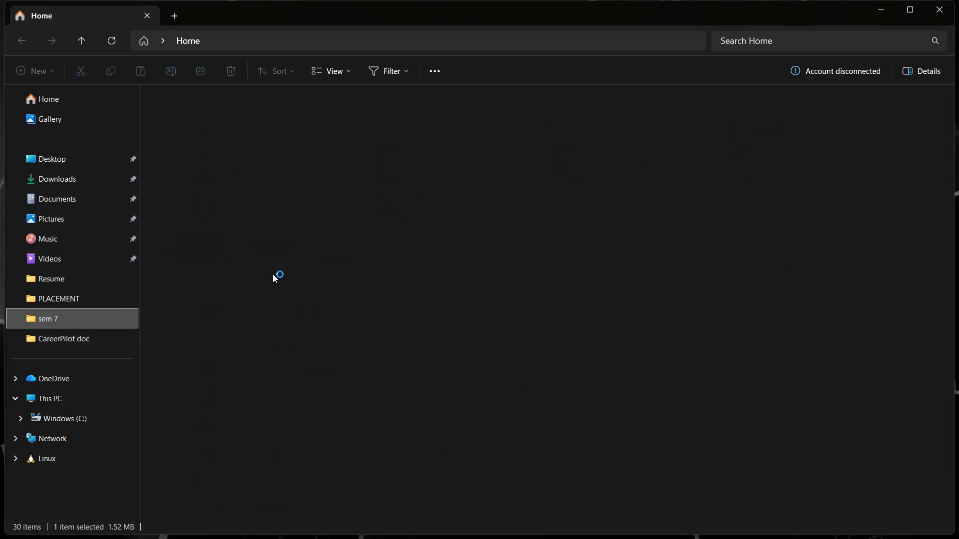
In File Explorer, select the RM lab document in the sem 7 folder and open its sharing options.
left_click(525, 201)
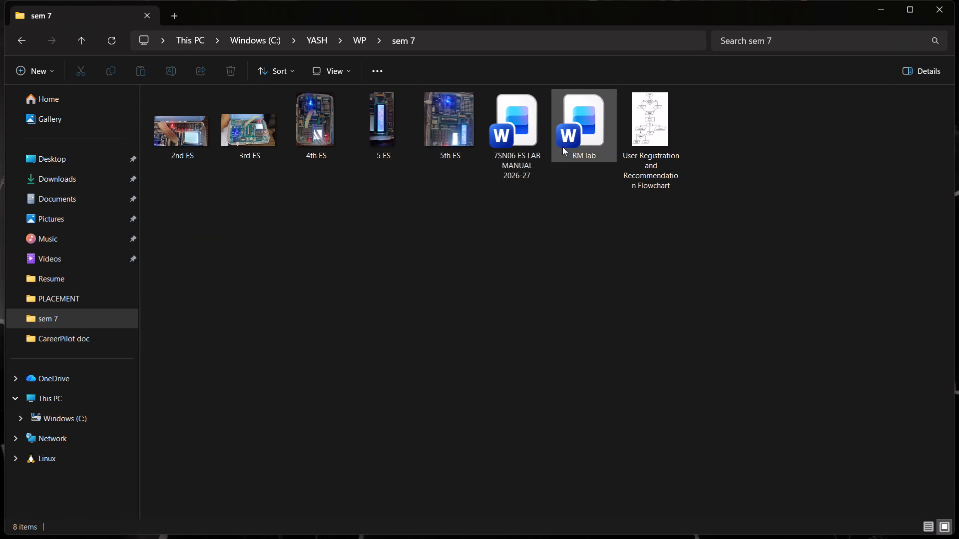
left_click(562, 147)
left_click(205, 70)
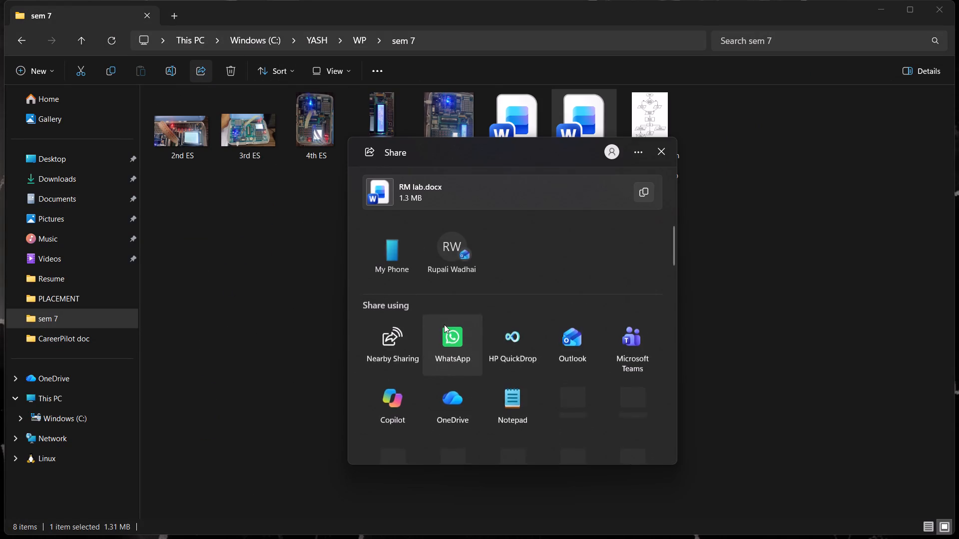
Share the RM lab.docx file from the sem 7 folder through WhatsApp.
left_click(447, 328)
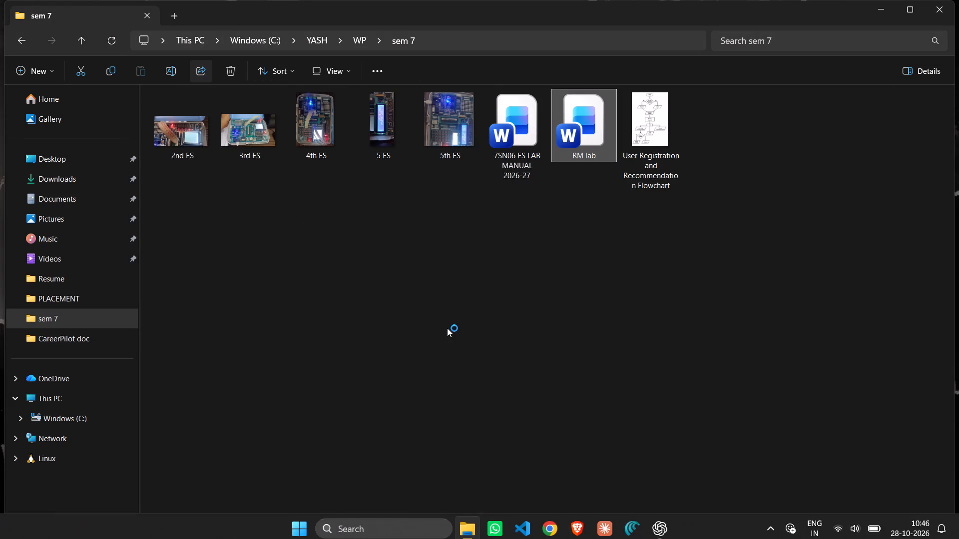
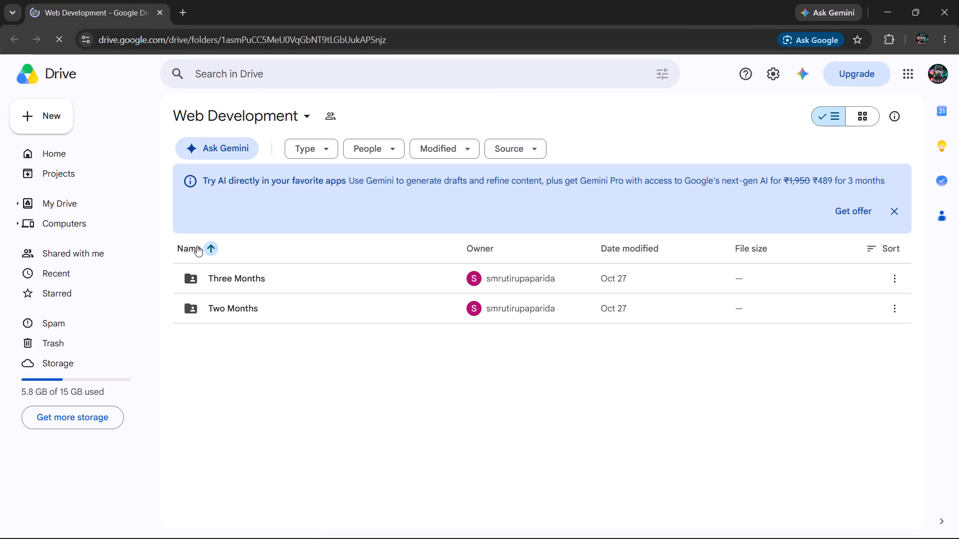
Open the WEB_DEVELOPMENT_THREE_MONTHS_BATCH-23 spreadsheet from the Three Months folder in Google Drive.
left_click(211, 277)
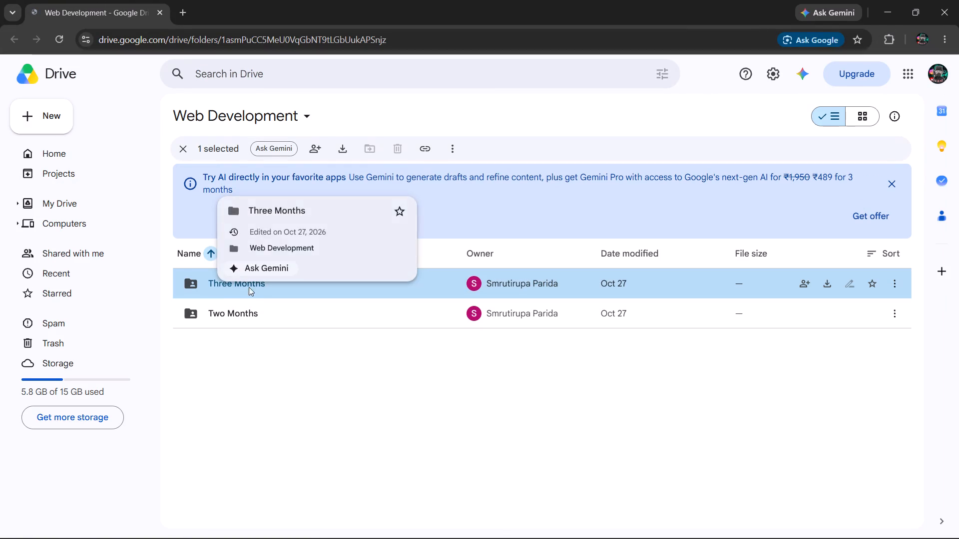
left_click(243, 284)
double_click(243, 284)
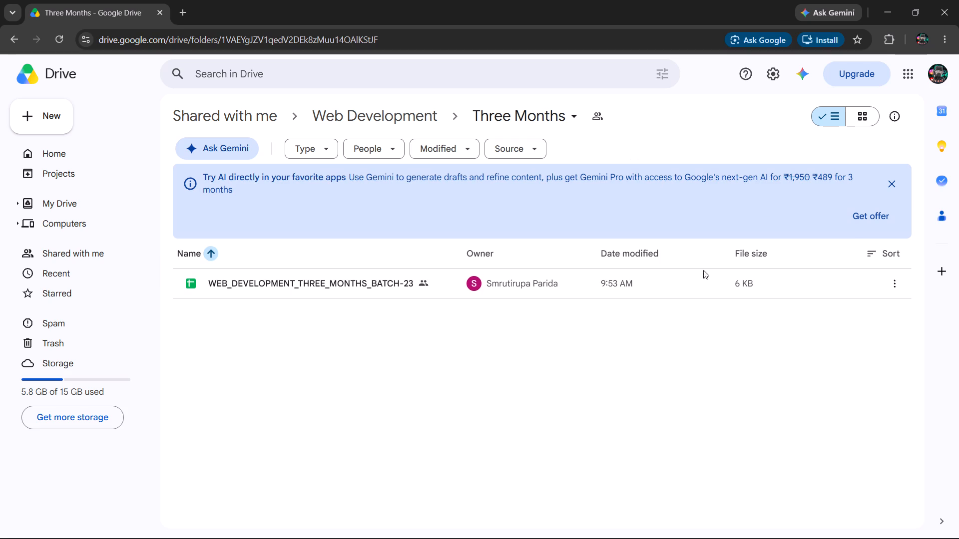
left_click(281, 286)
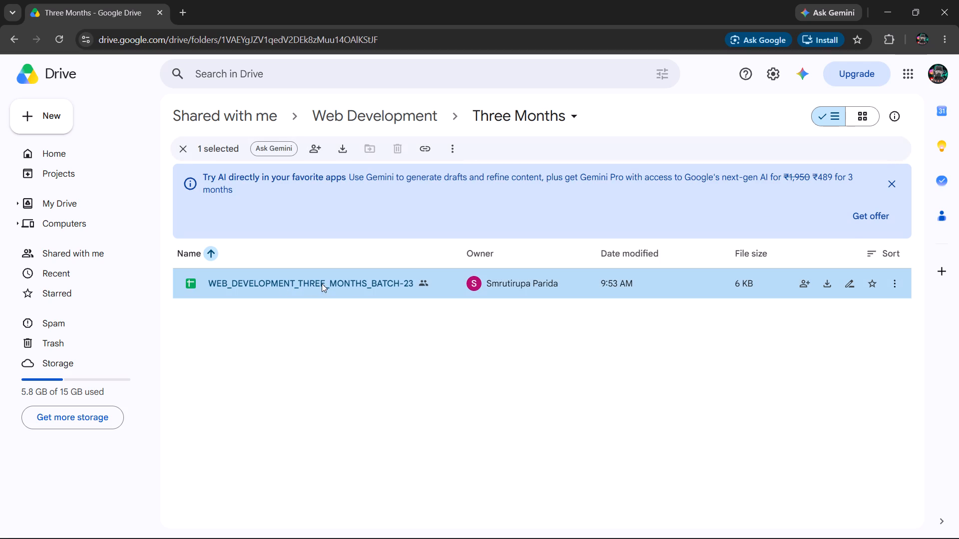
double_click(338, 281)
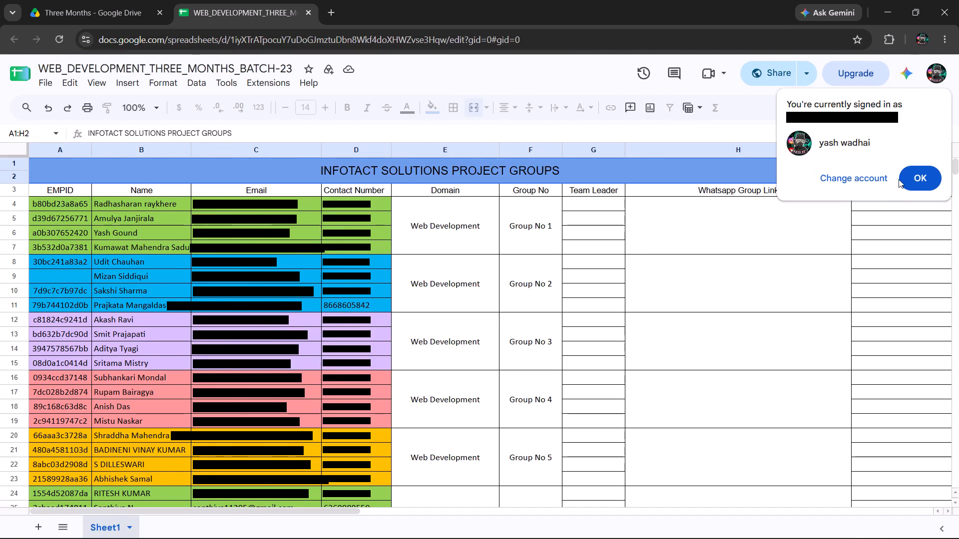
left_click(923, 184)
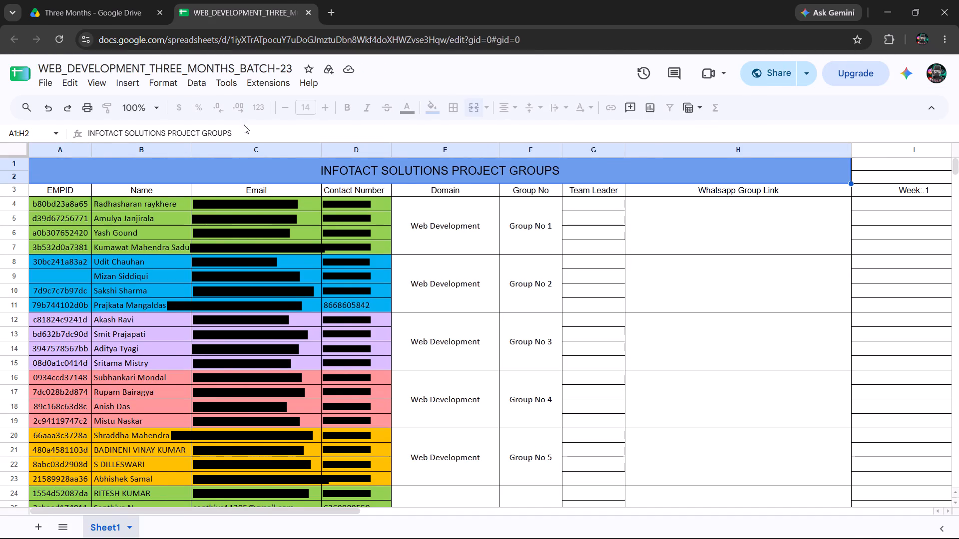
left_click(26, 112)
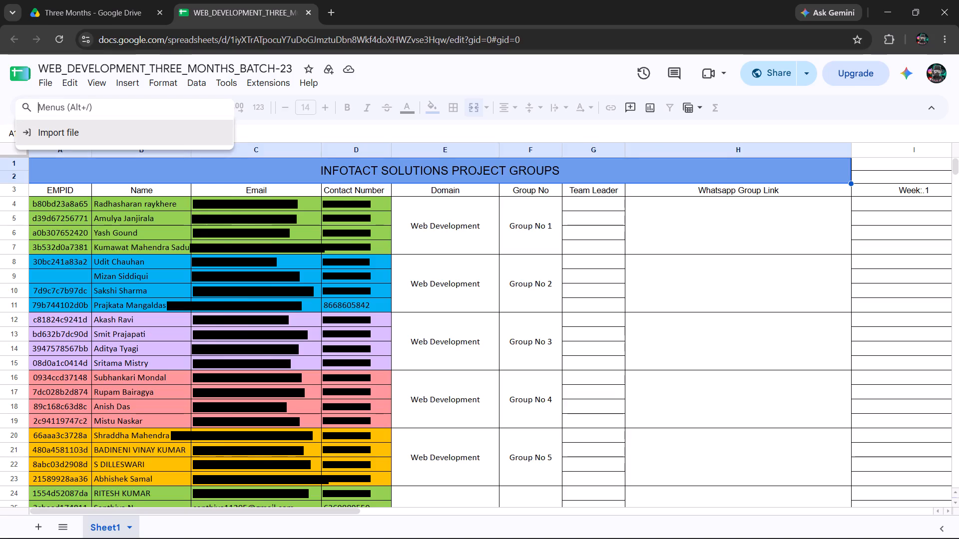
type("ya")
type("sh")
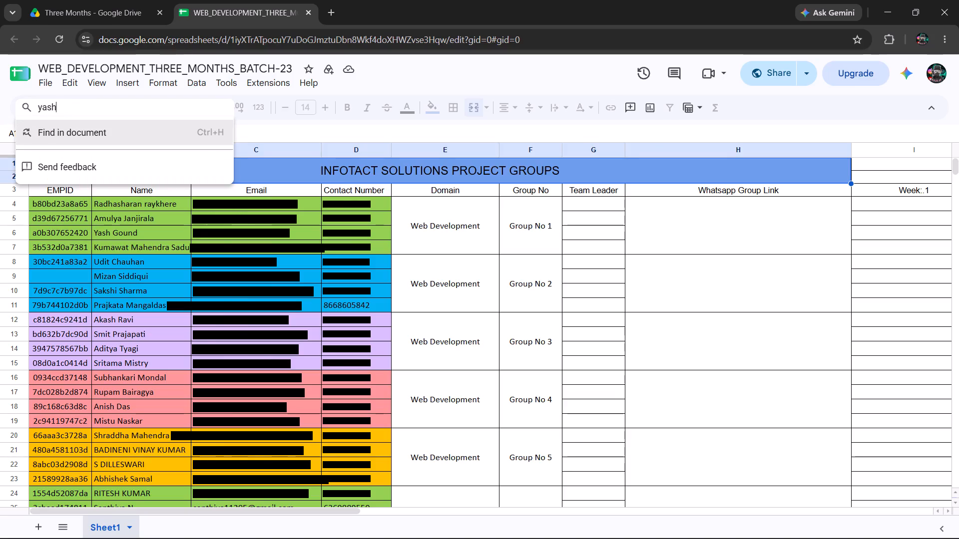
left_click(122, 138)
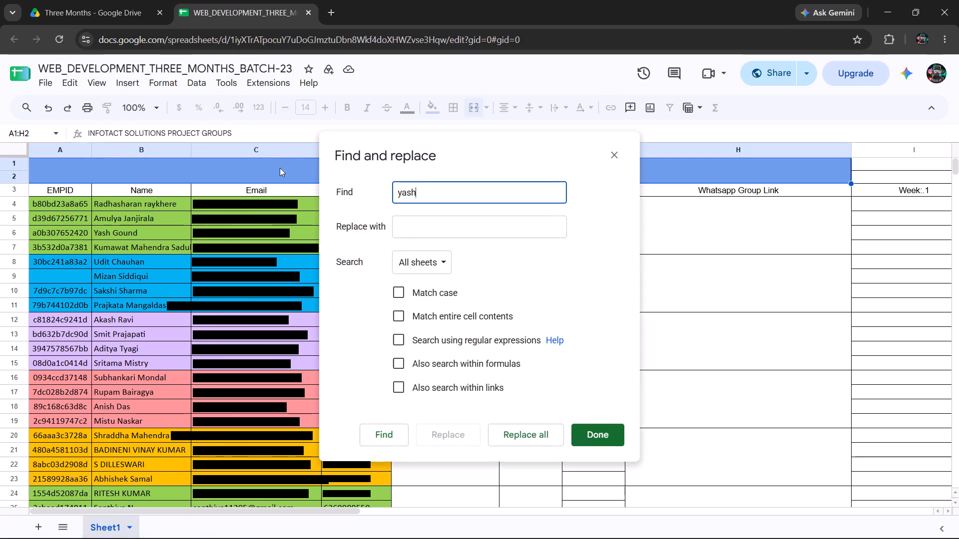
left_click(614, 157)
Look through the Name column of the project groups sheet, from the last group upward, for the signed-in account holder's entry.
scroll(469, 194, "down", 1)
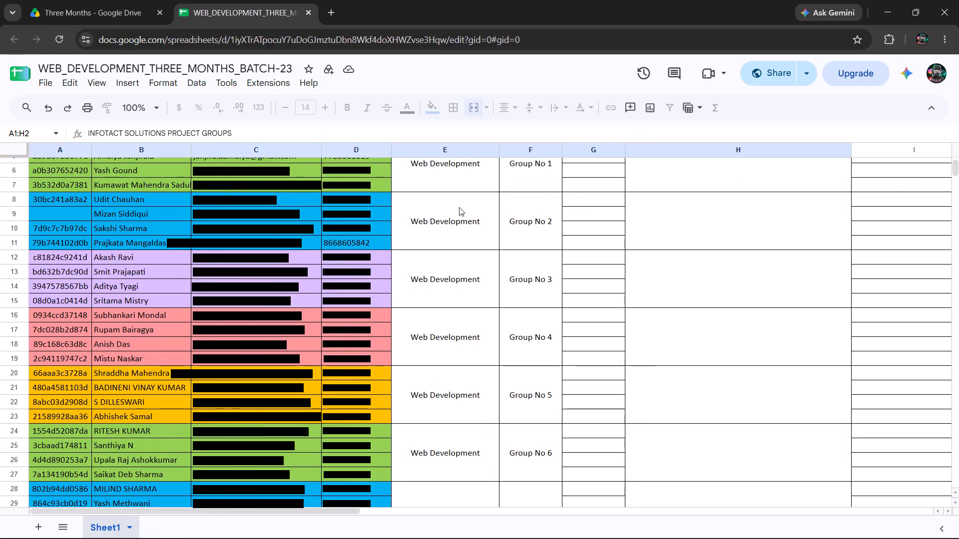
scroll(362, 249, "up", 1)
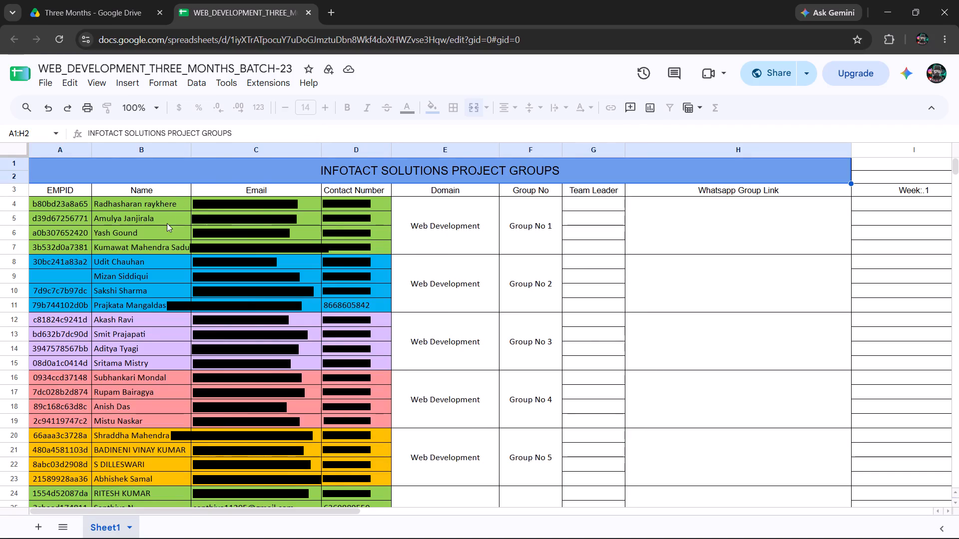
scroll(158, 240, "down", 4)
scroll(162, 249, "down", 20)
scroll(162, 249, "down", 12)
scroll(147, 224, "up", 6)
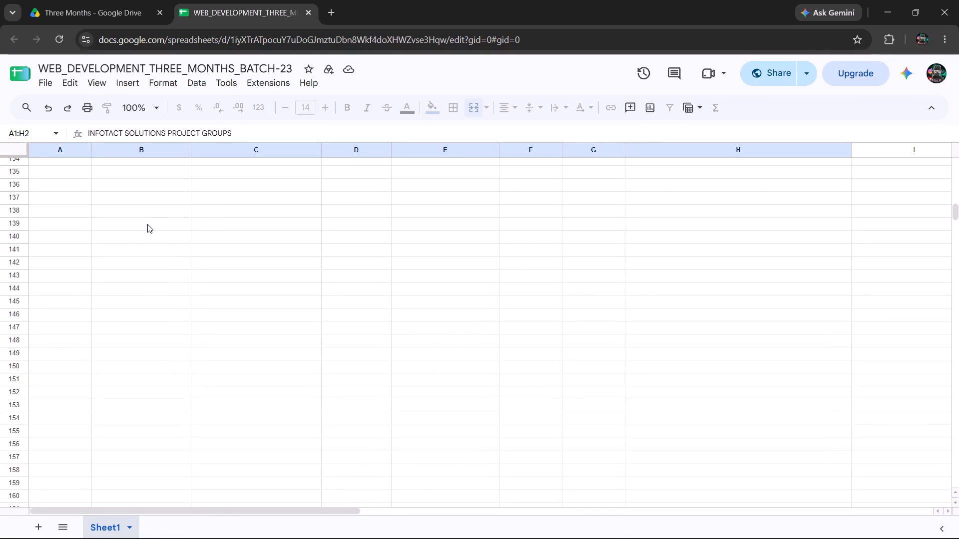
scroll(147, 224, "up", 11)
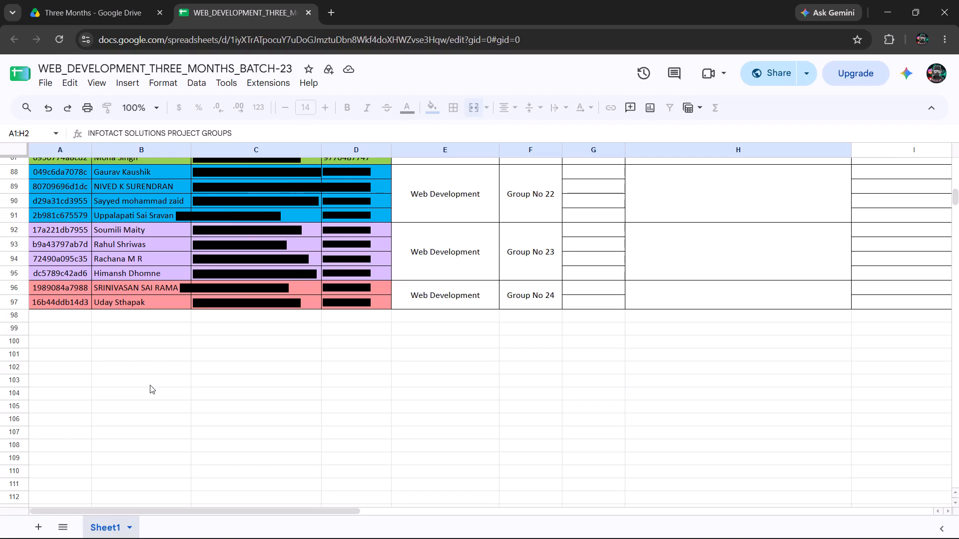
left_click(186, 364)
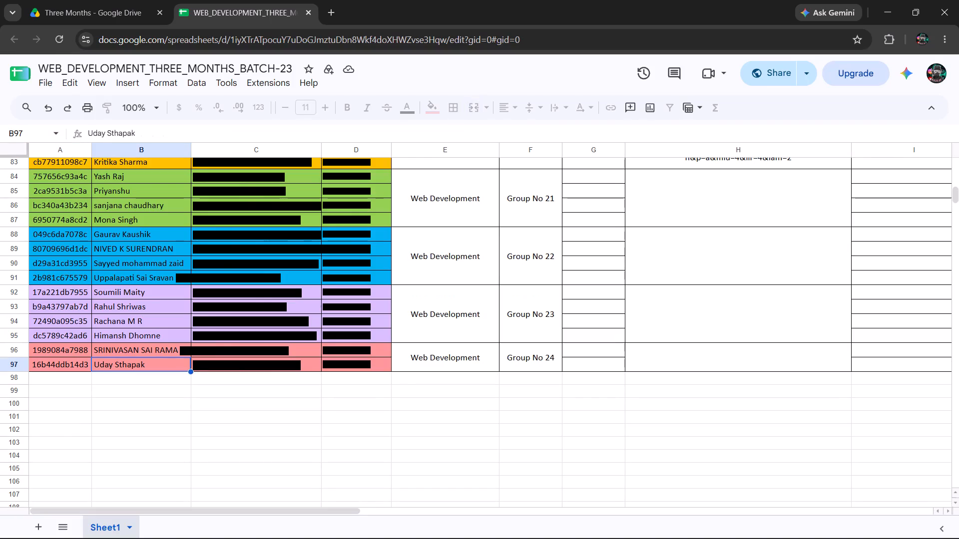
left_click(171, 351)
left_click(152, 333)
left_click(131, 314)
left_click(129, 300)
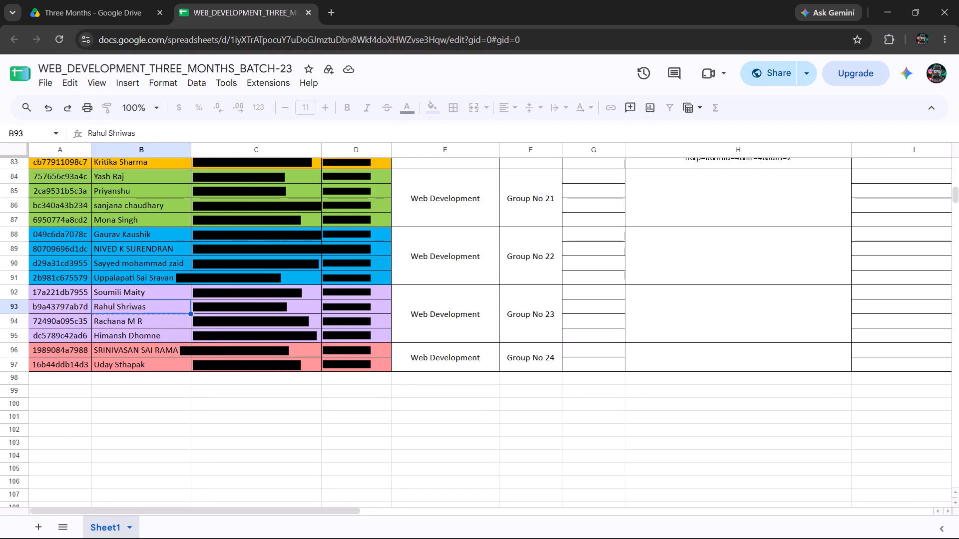
left_click(132, 279)
left_click(133, 263)
left_click(134, 247)
left_click(134, 233)
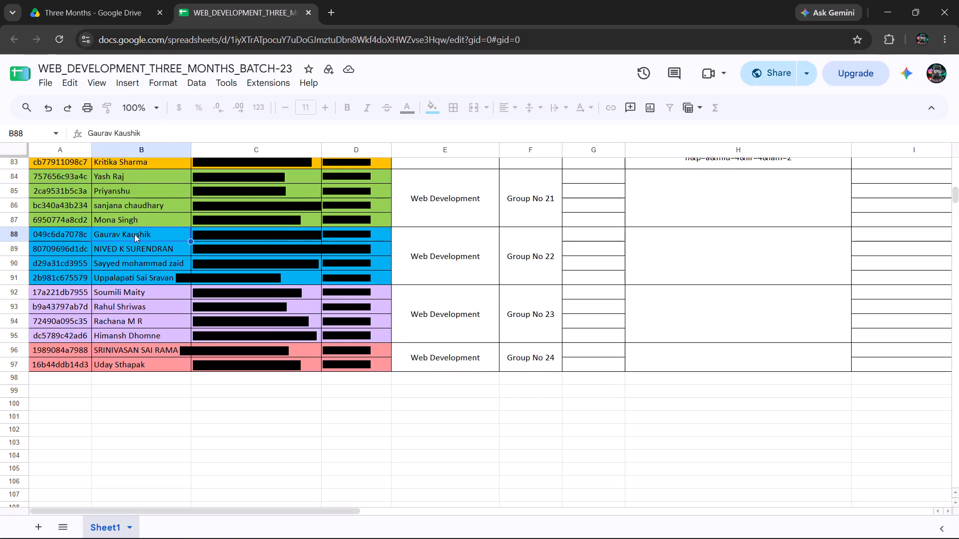
scroll(130, 249, "up", 2)
left_click(111, 340)
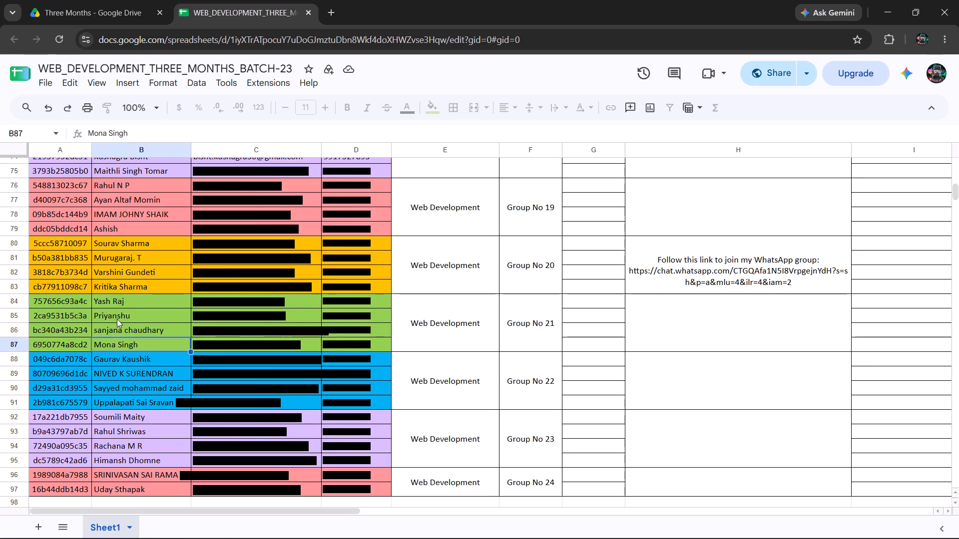
left_click(117, 319)
left_click(123, 296)
left_click(133, 273)
left_click(135, 261)
scroll(135, 262, "up", 1)
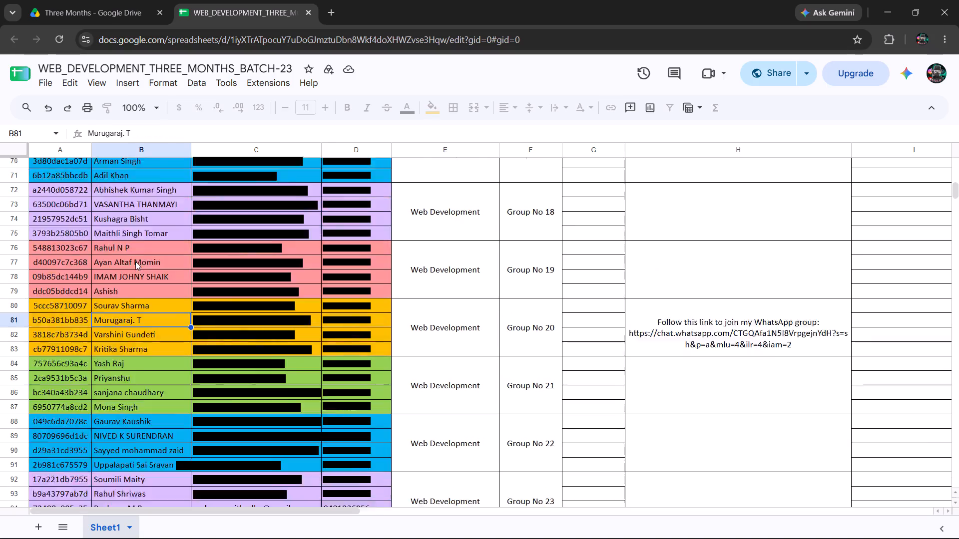
scroll(135, 262, "up", 1)
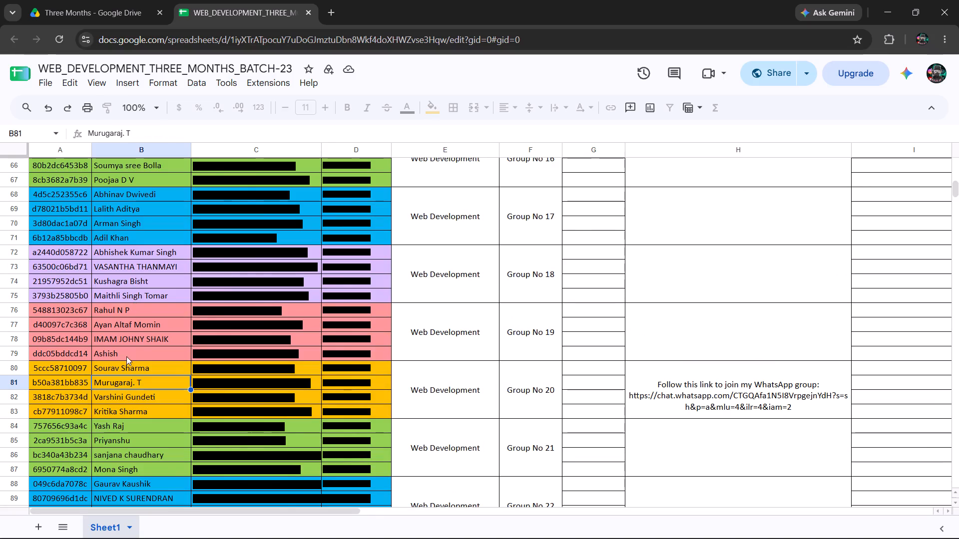
scroll(141, 255, "up", 1)
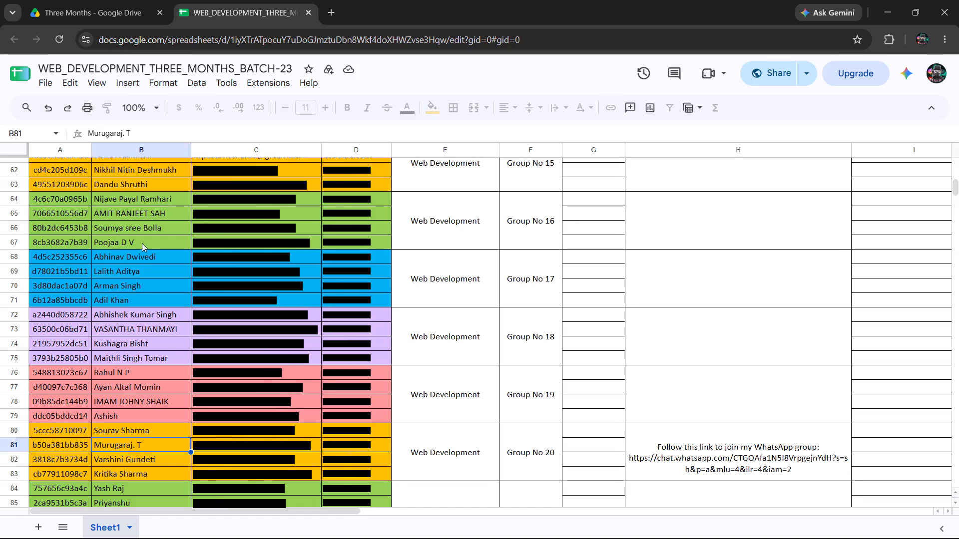
scroll(127, 261, "up", 1)
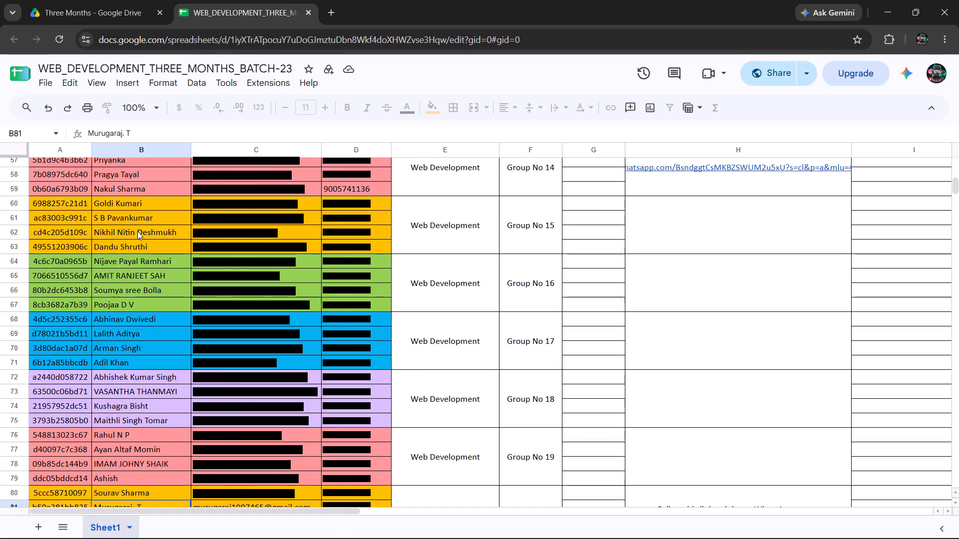
scroll(132, 260, "up", 1)
scroll(135, 215, "up", 1)
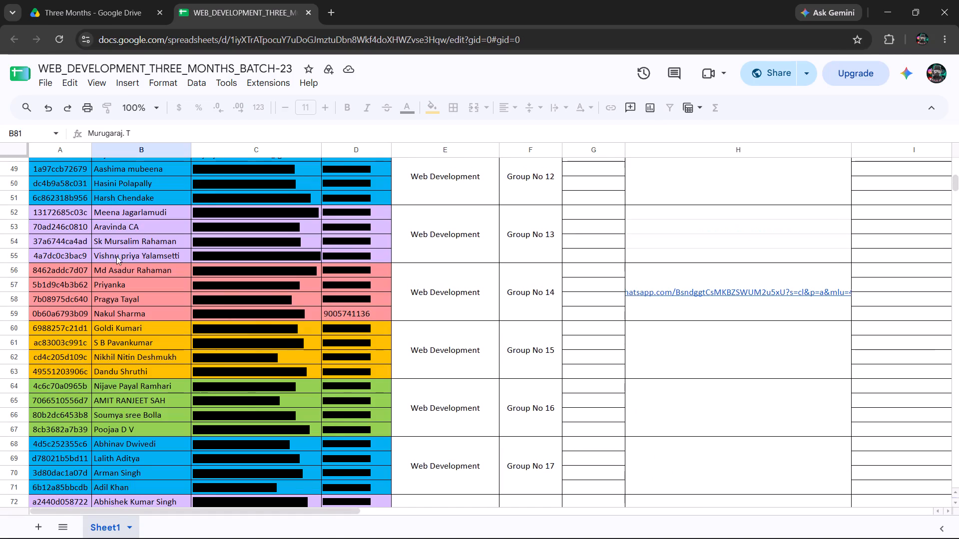
scroll(126, 221, "up", 2)
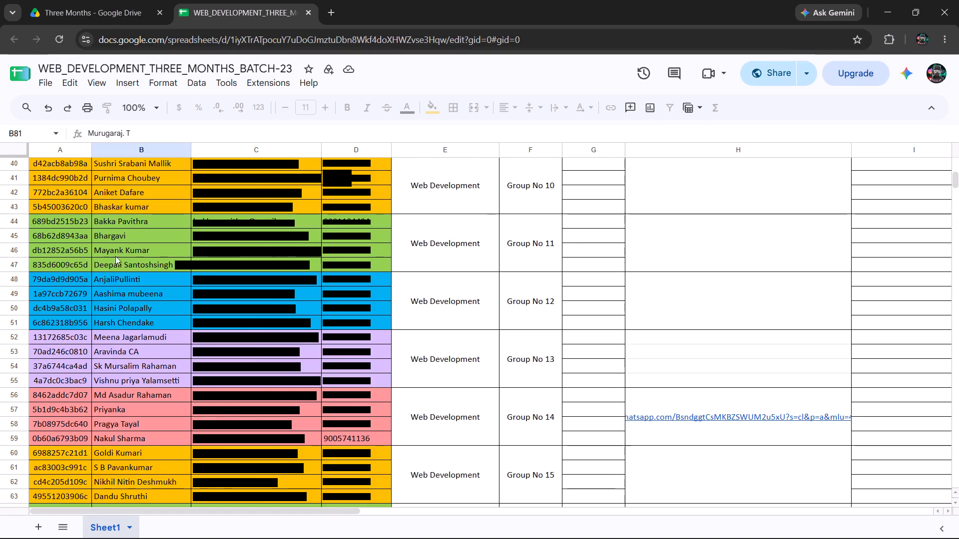
scroll(120, 281, "up", 1)
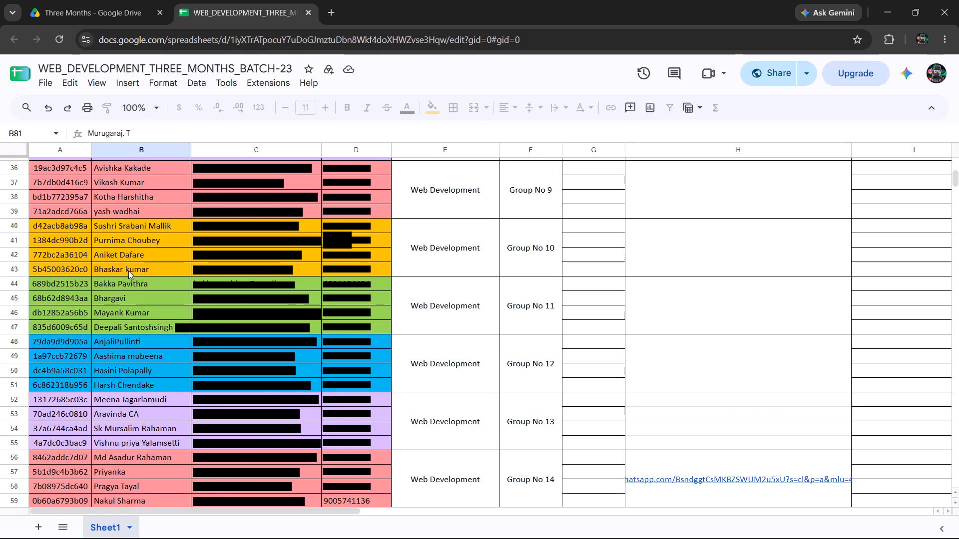
left_click(136, 209)
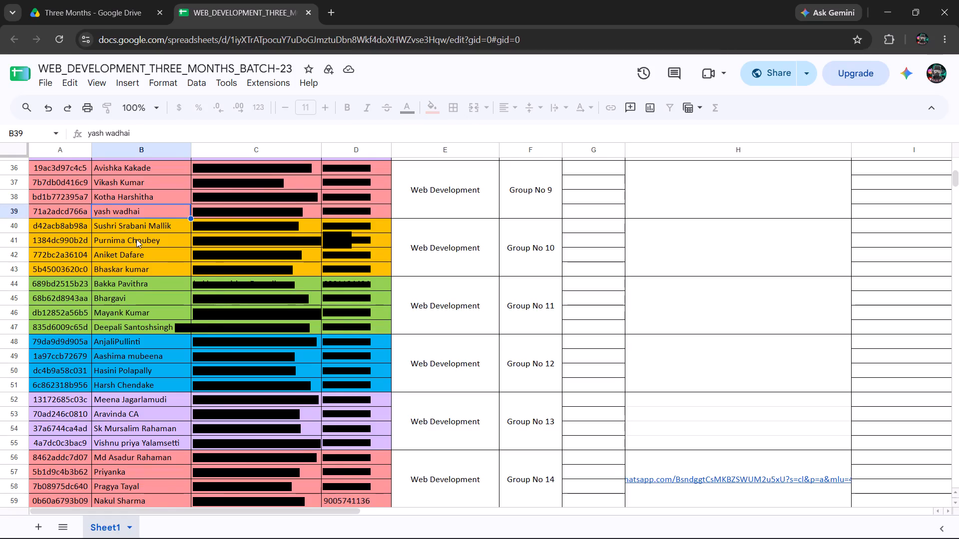
Examine the member names and contact details of Group No 9 in rows 36 to 39.
scroll(136, 239, "up", 1)
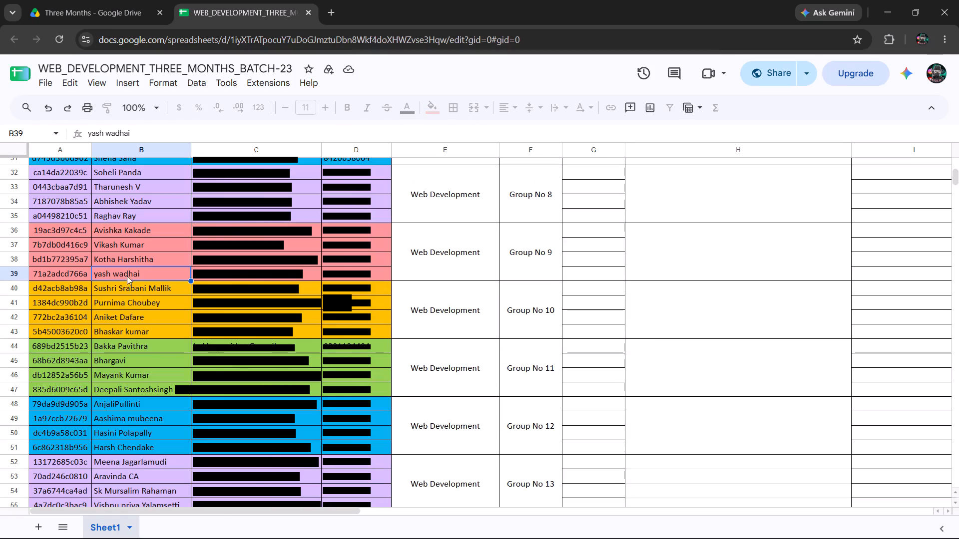
left_click_drag(385, 271, 277, 272)
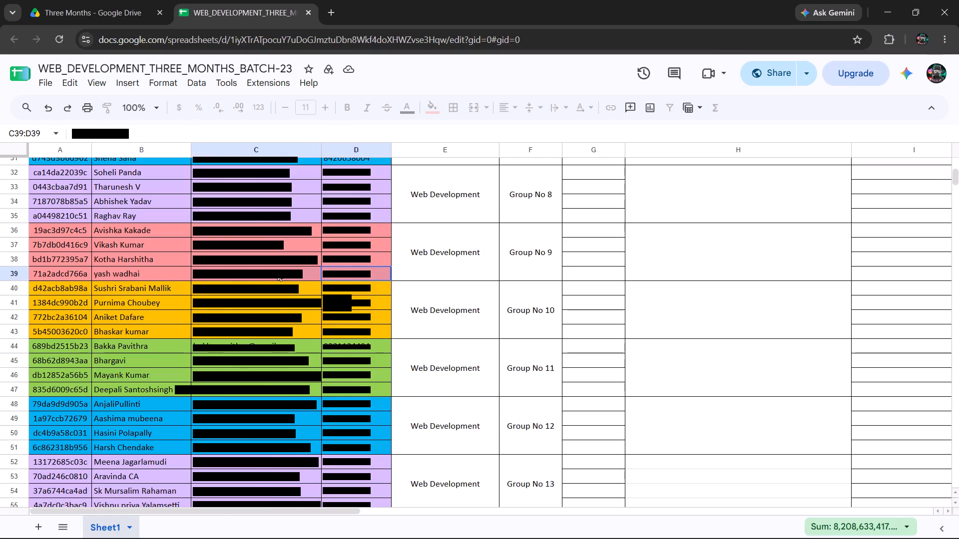
left_click_drag(277, 272, 75, 253)
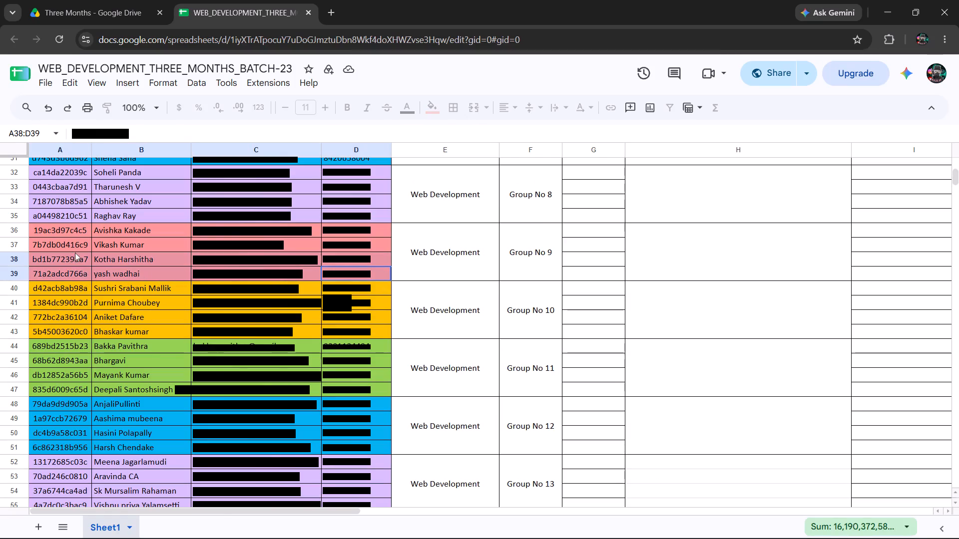
left_click_drag(75, 253, 47, 236)
left_click(188, 261)
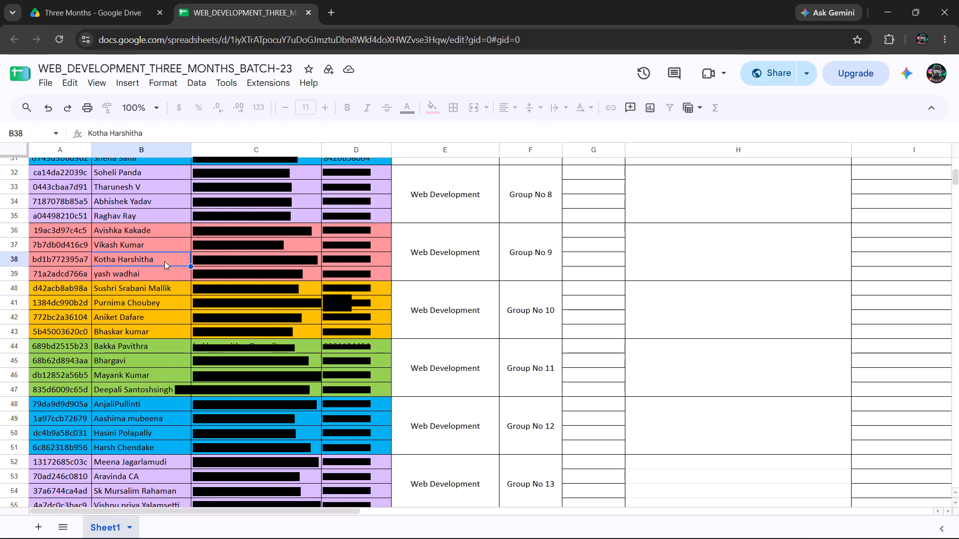
left_click(111, 250)
left_click(144, 233)
left_click(127, 270)
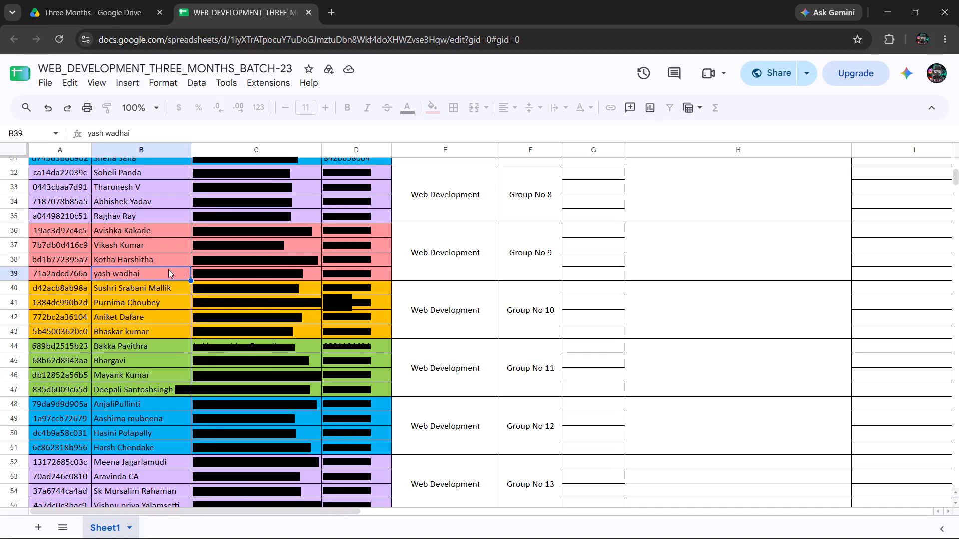